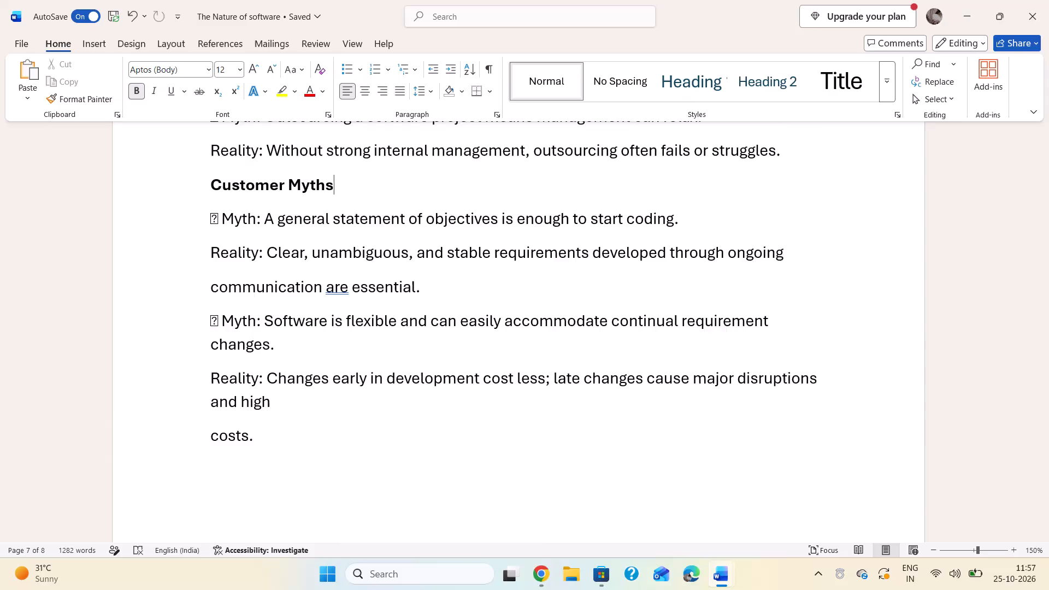
# Review the Practitioner Myths section and its myth and reality statements through the end of the document.
pyautogui.scroll(-4, 516, 179)
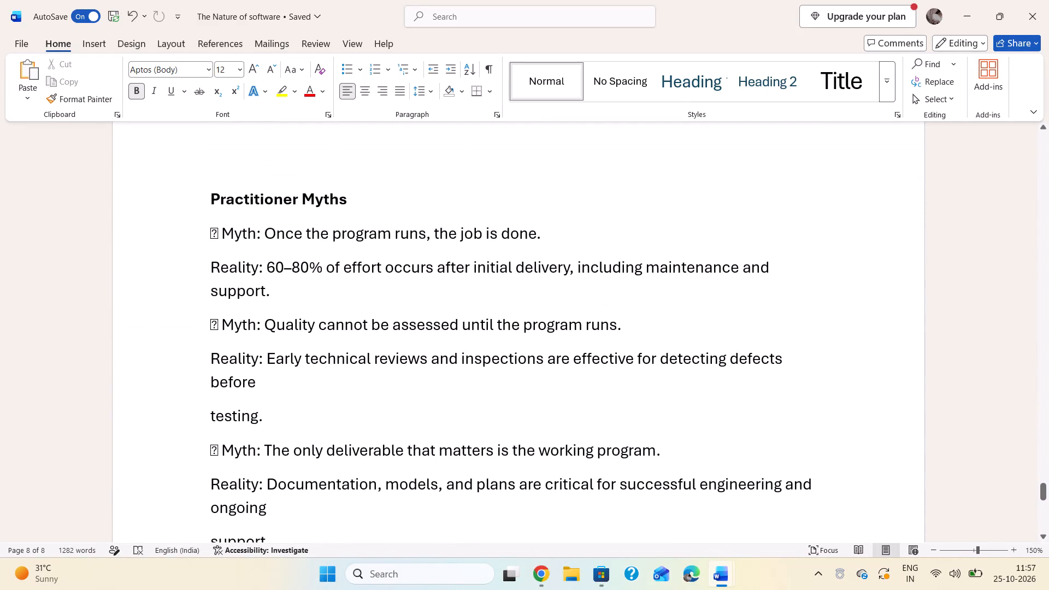
pyautogui.scroll(-1, 516, 179)
pyautogui.scroll(1, 516, 179)
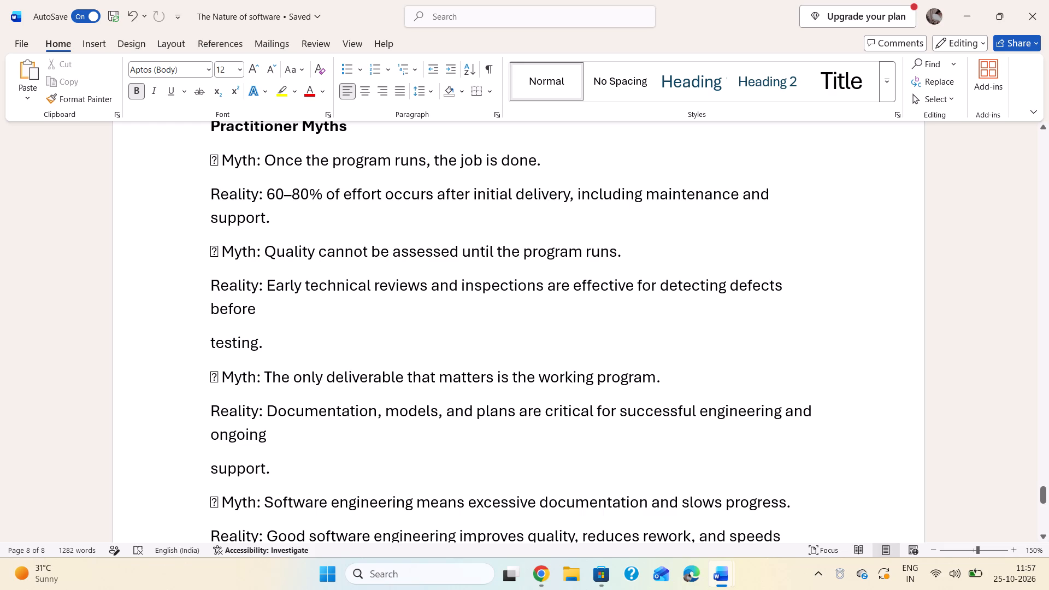
pyautogui.scroll(-1, 516, 179)
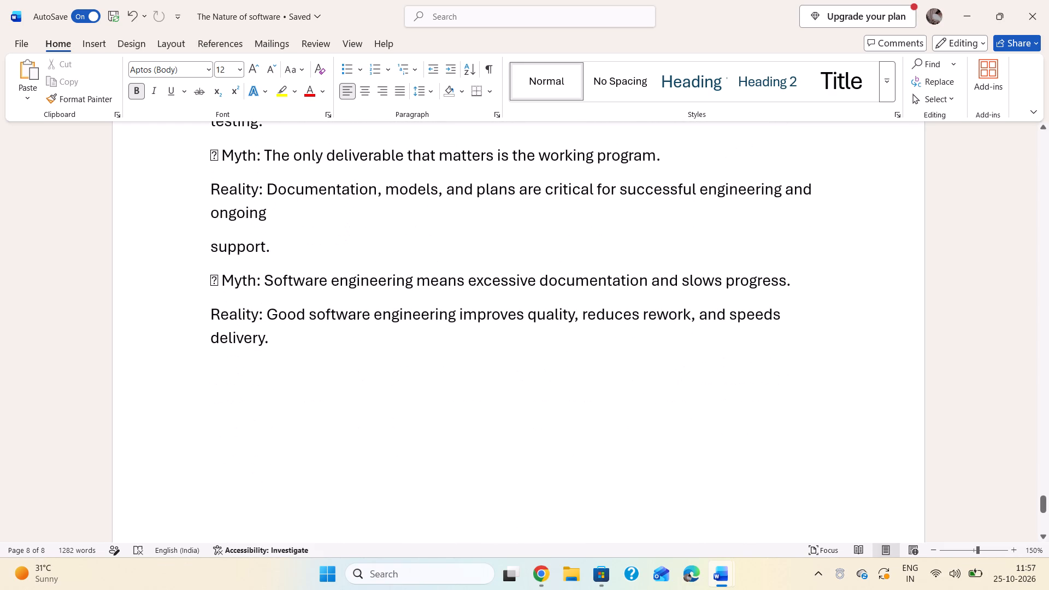
pyautogui.scroll(-1, 516, 179)
pyautogui.scroll(3, 516, 179)
pyautogui.scroll(-2, 516, 179)
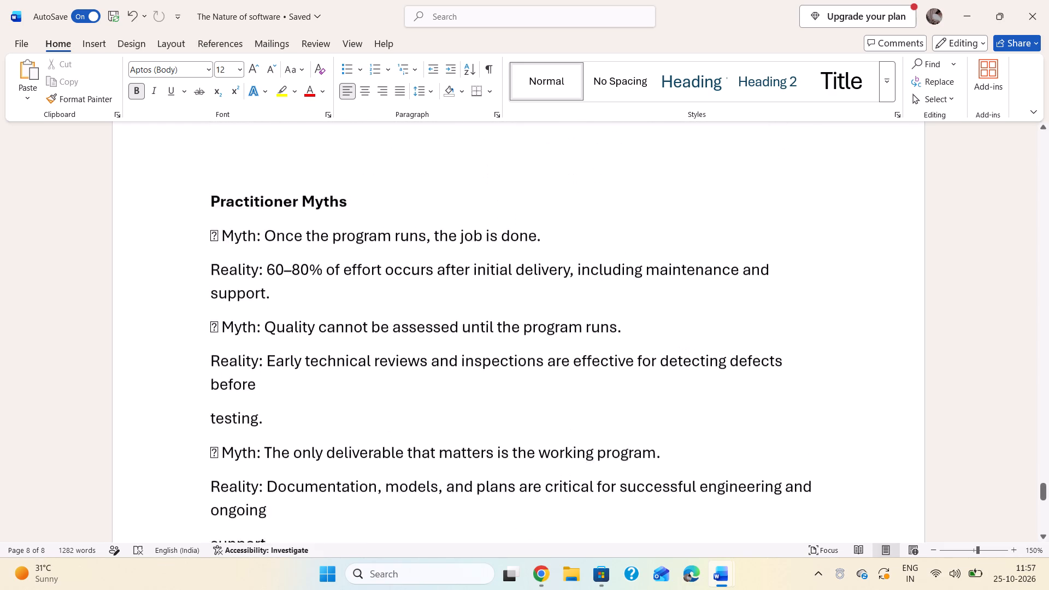
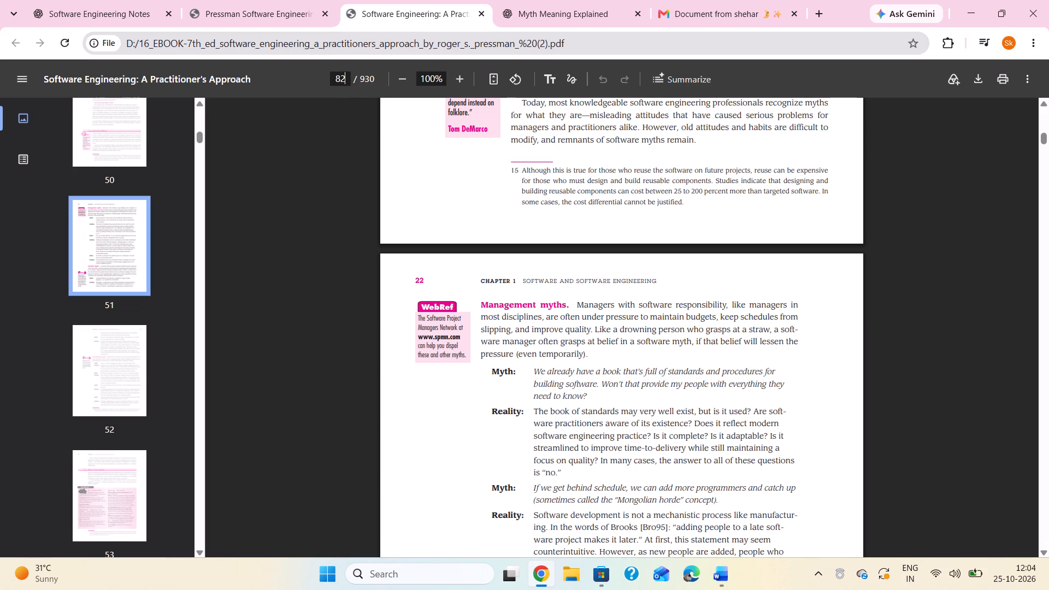
# Go to page 826 of the Software Engineering: A Practitioner's Approach PDF.
pyautogui.write('6')
pyautogui.press('Return')
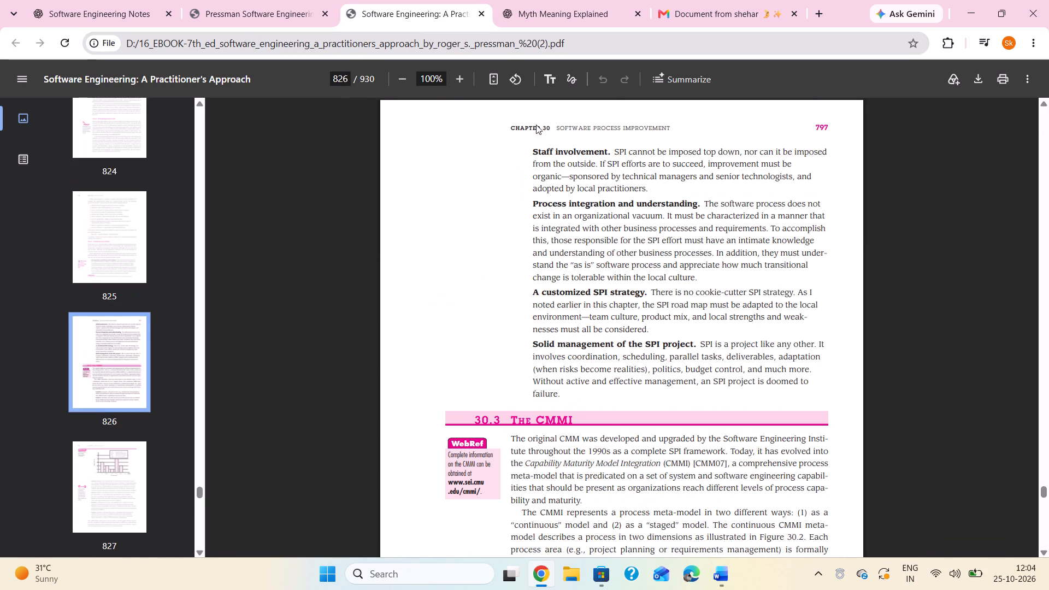
# Look through the CMMI section and the following People CMM and other SPI frameworks pages, returning to the CMMI capability level definitions.
pyautogui.scroll(-6, 644, 236)
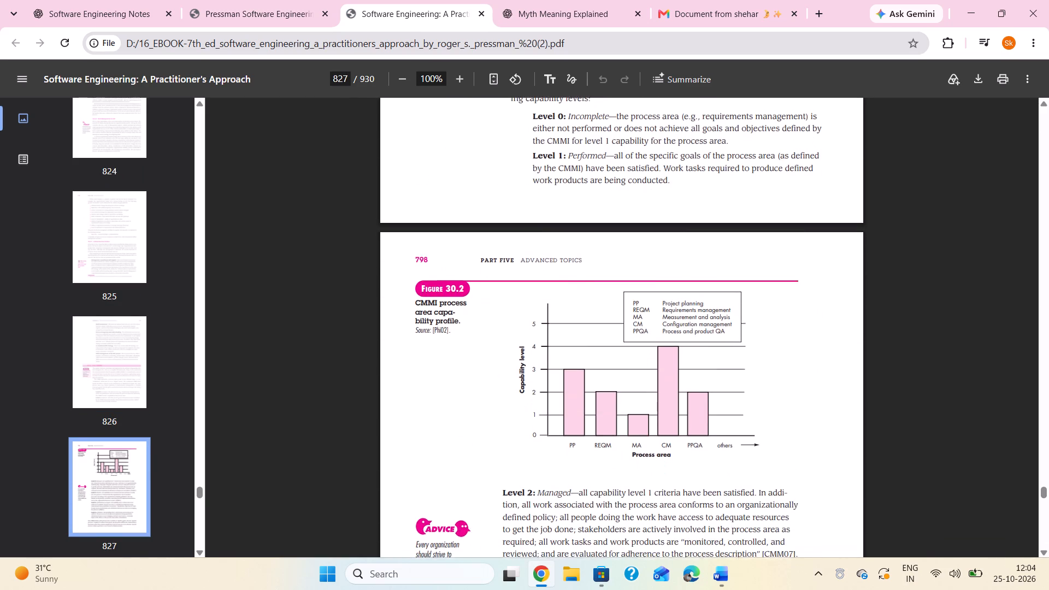
pyautogui.scroll(-8, 644, 236)
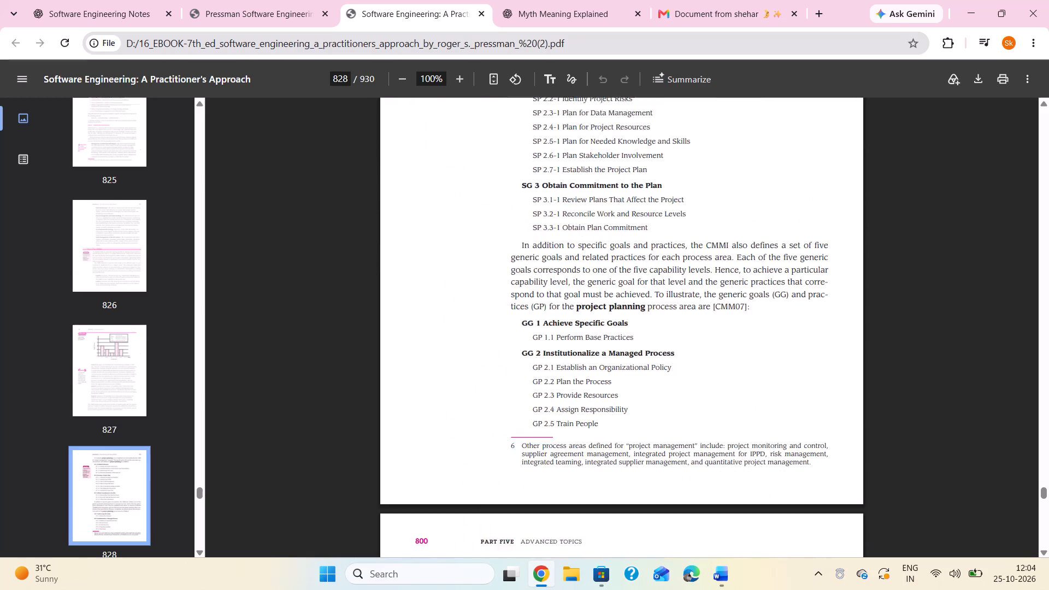
pyautogui.scroll(-8, 644, 236)
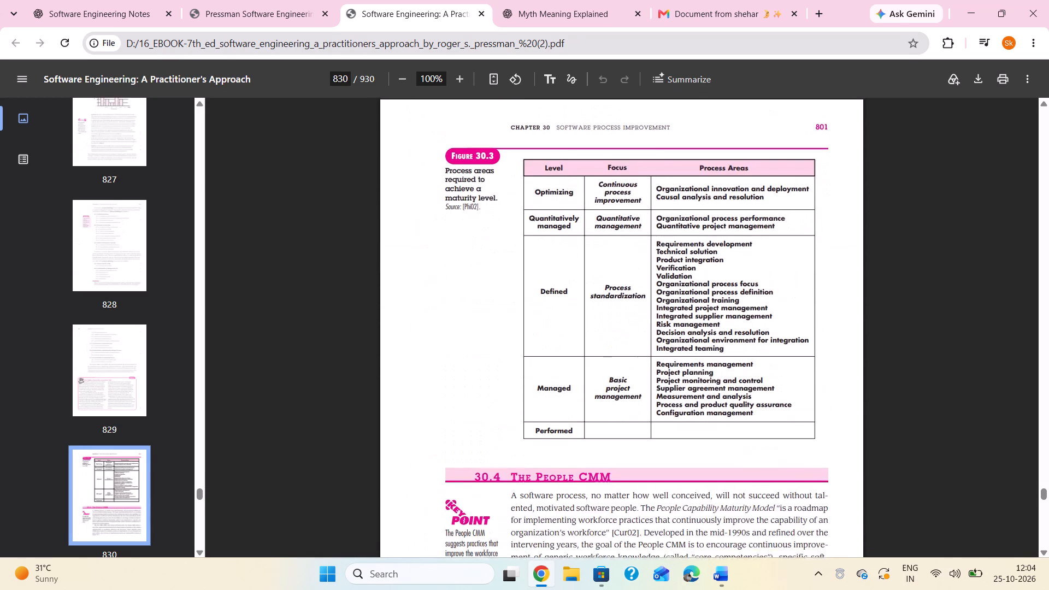
pyautogui.scroll(-8, 644, 236)
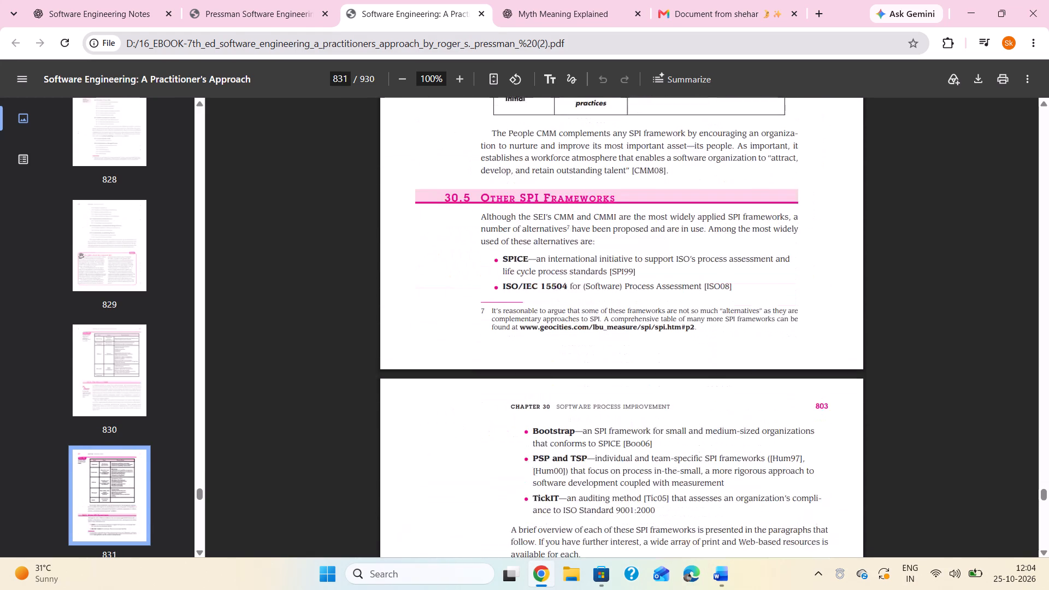
pyautogui.scroll(-8, 644, 236)
pyautogui.scroll(7, 644, 236)
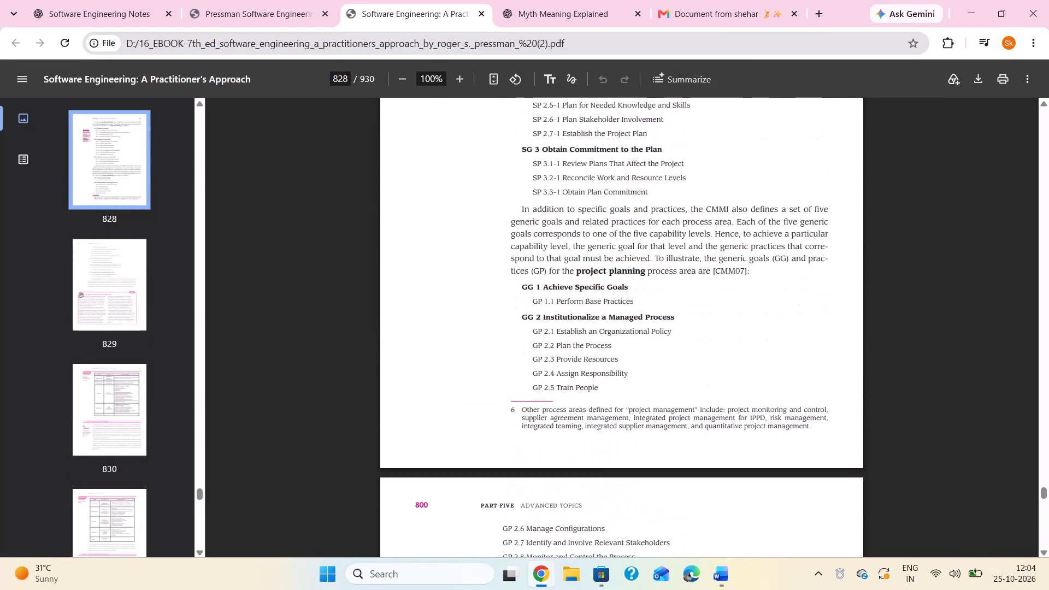
pyautogui.scroll(6, 644, 236)
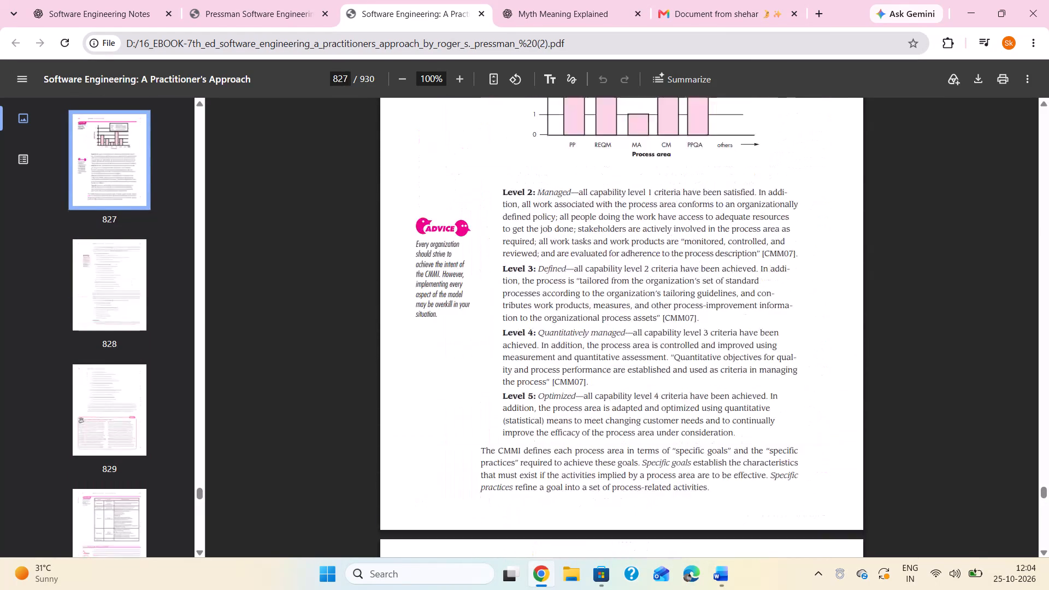
# Review section 30.3 on the CMMI from its introduction, and look through the following pages on SPI frameworks and SPI return on investment.
pyautogui.scroll(3, 644, 236)
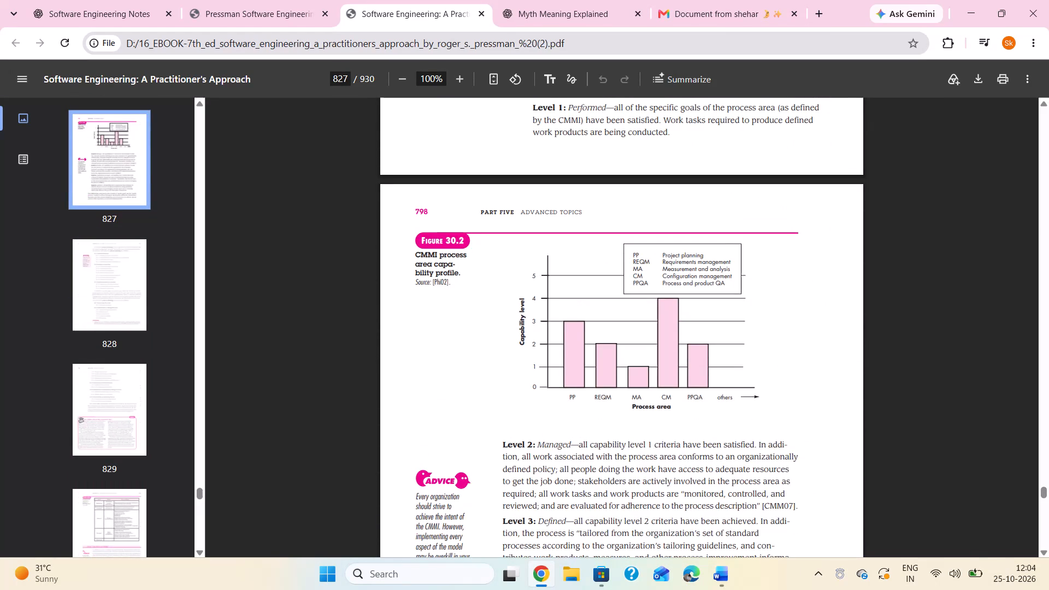
pyautogui.scroll(1, 644, 236)
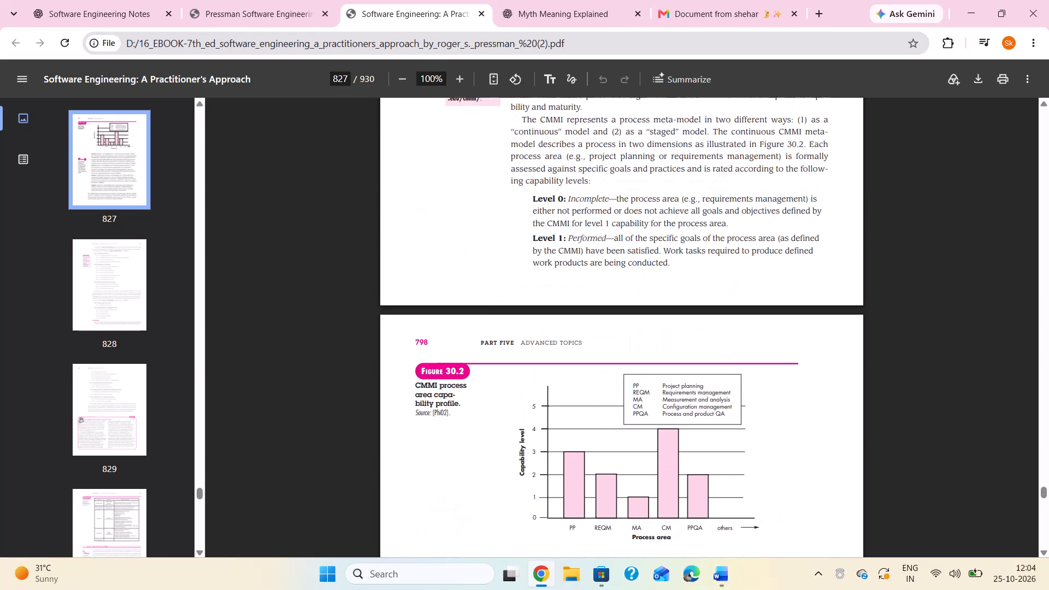
pyautogui.scroll(1, 644, 236)
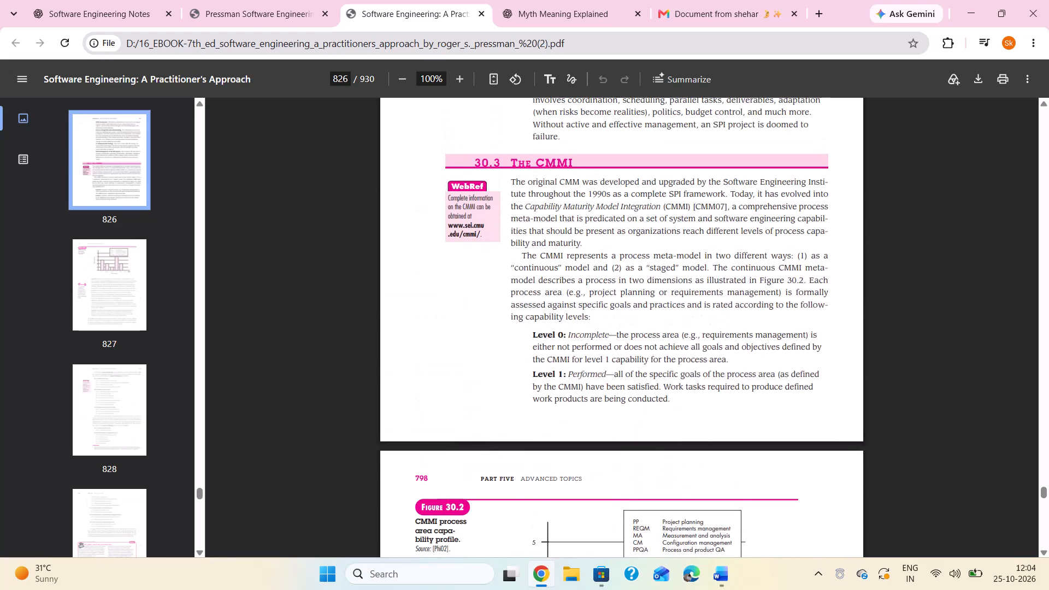
pyautogui.scroll(-2, 644, 236)
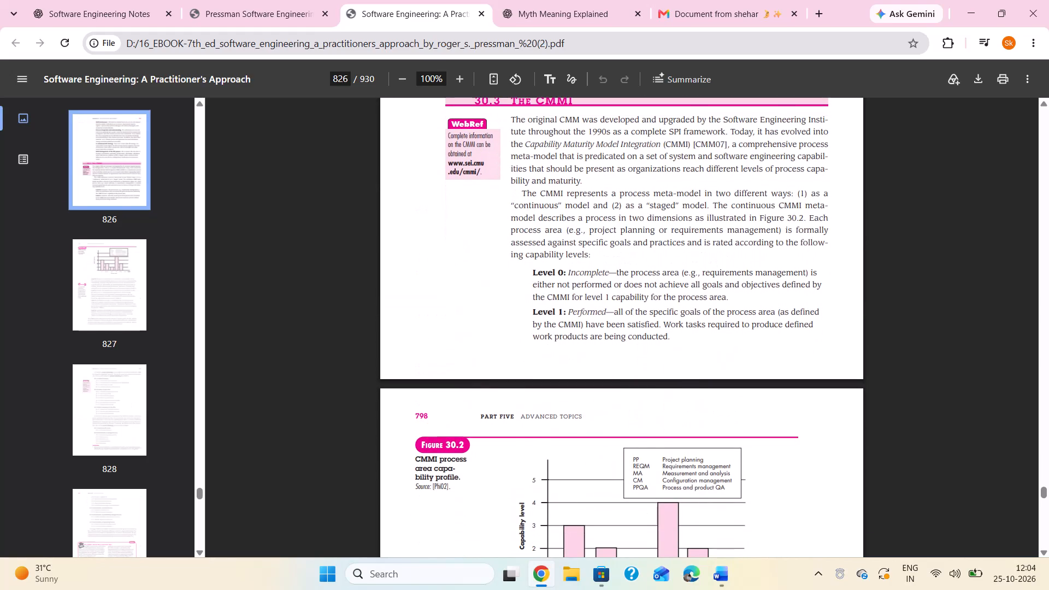
pyautogui.scroll(-13, 644, 236)
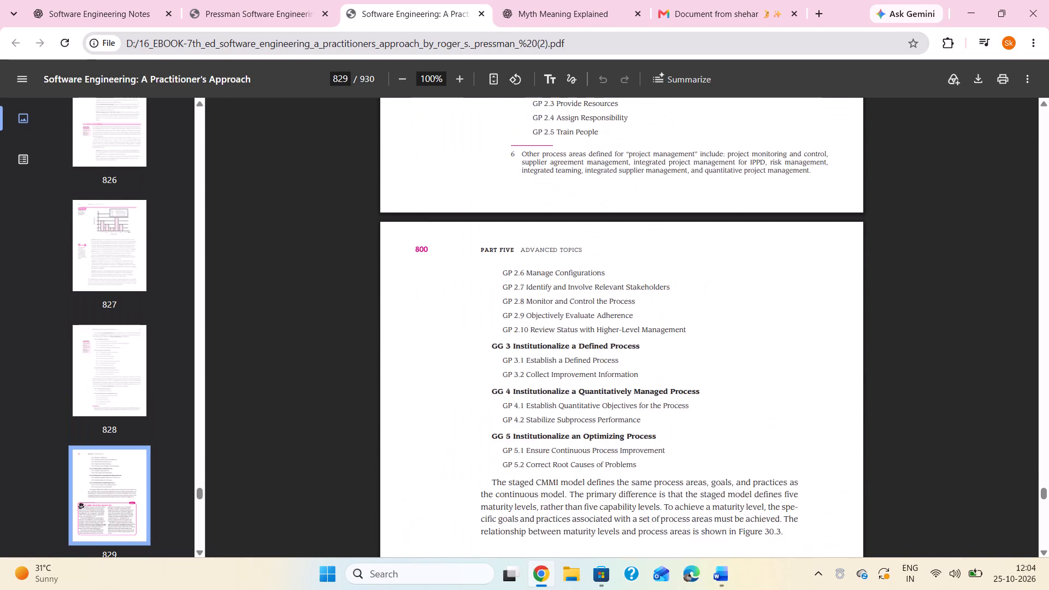
pyautogui.scroll(-14, 644, 236)
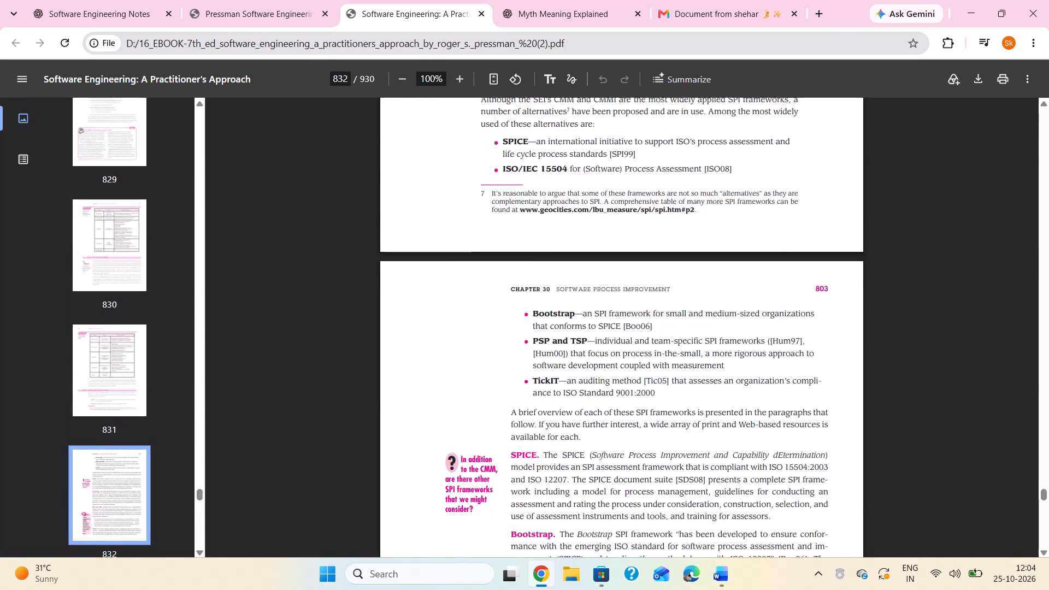
pyautogui.scroll(-9, 644, 236)
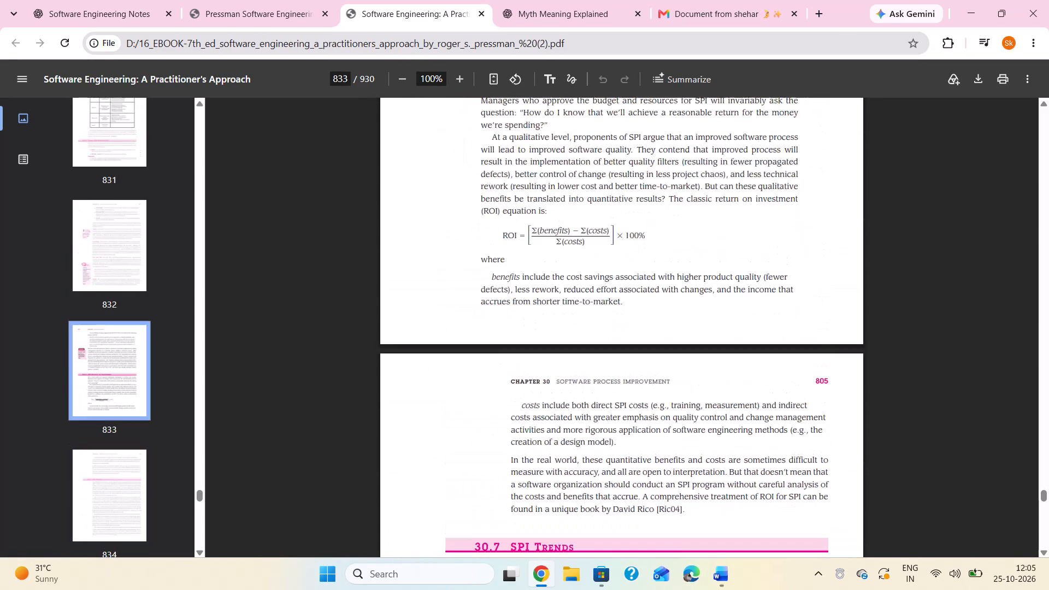
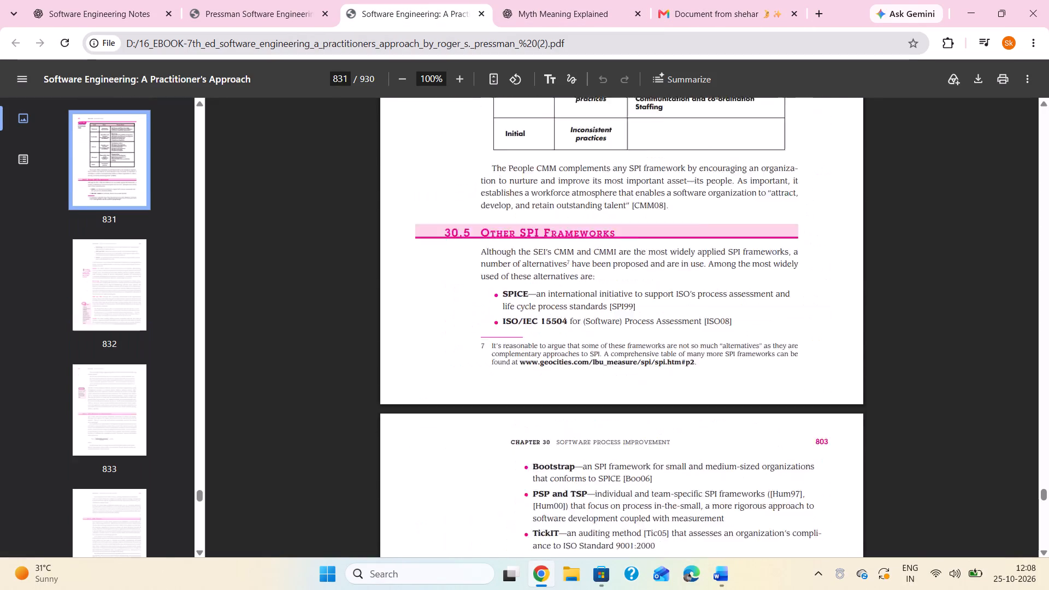
# Look back from the Other SPI Frameworks section to the CMMI process area capability profile and the capability level definitions on page 827.
pyautogui.scroll(10, 591, 221)
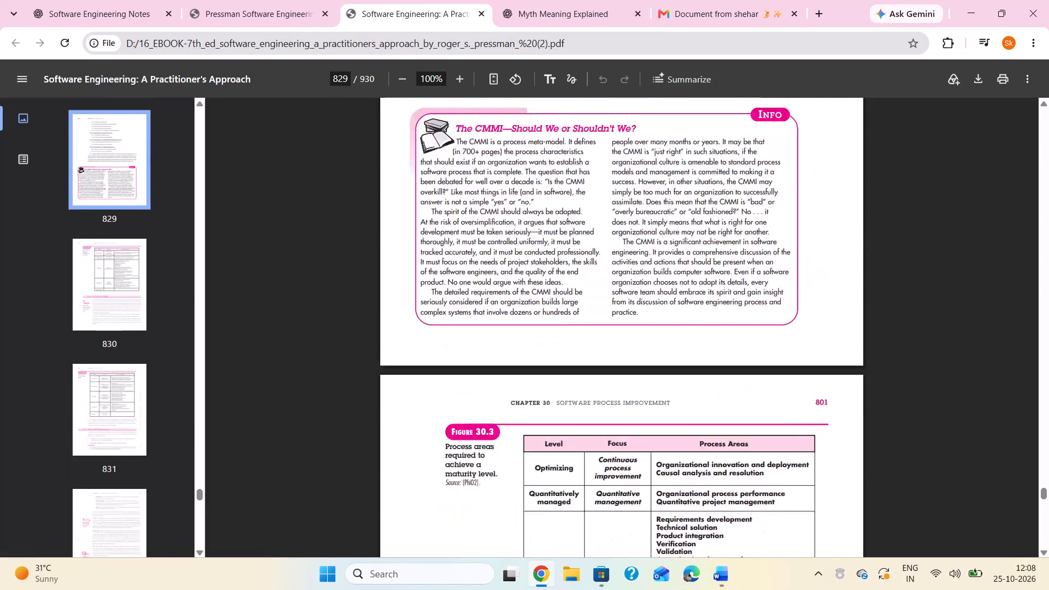
pyautogui.scroll(10, 591, 221)
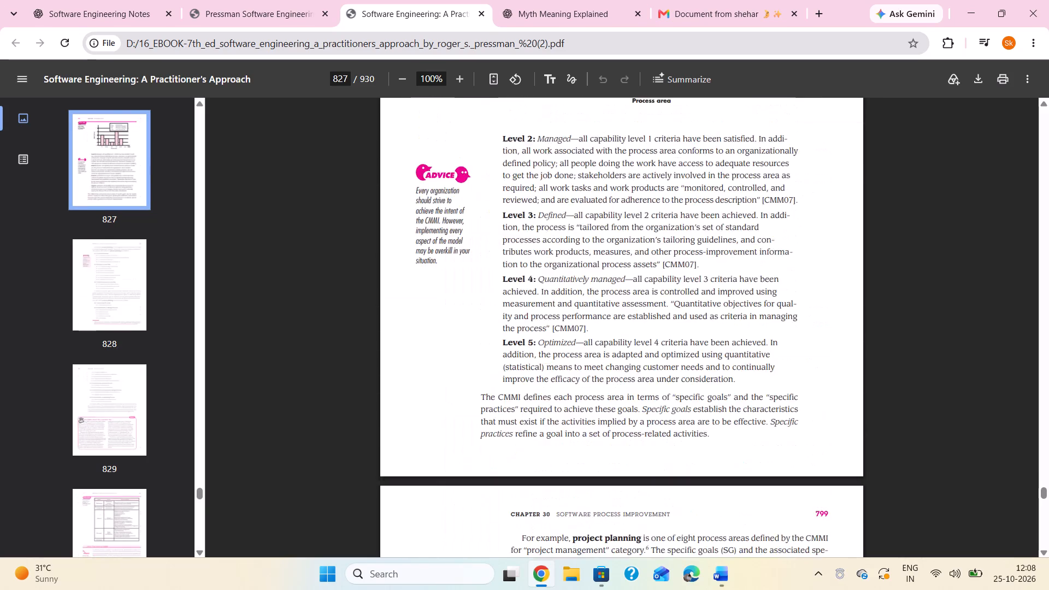
pyautogui.scroll(5, 591, 221)
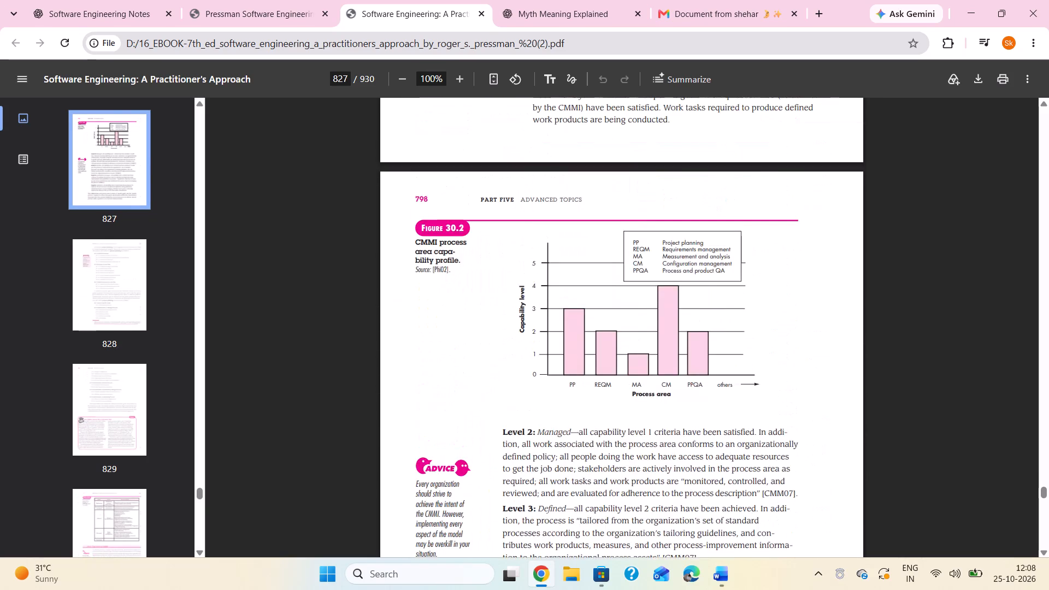
pyautogui.scroll(2, 591, 221)
pyautogui.scroll(-4, 591, 221)
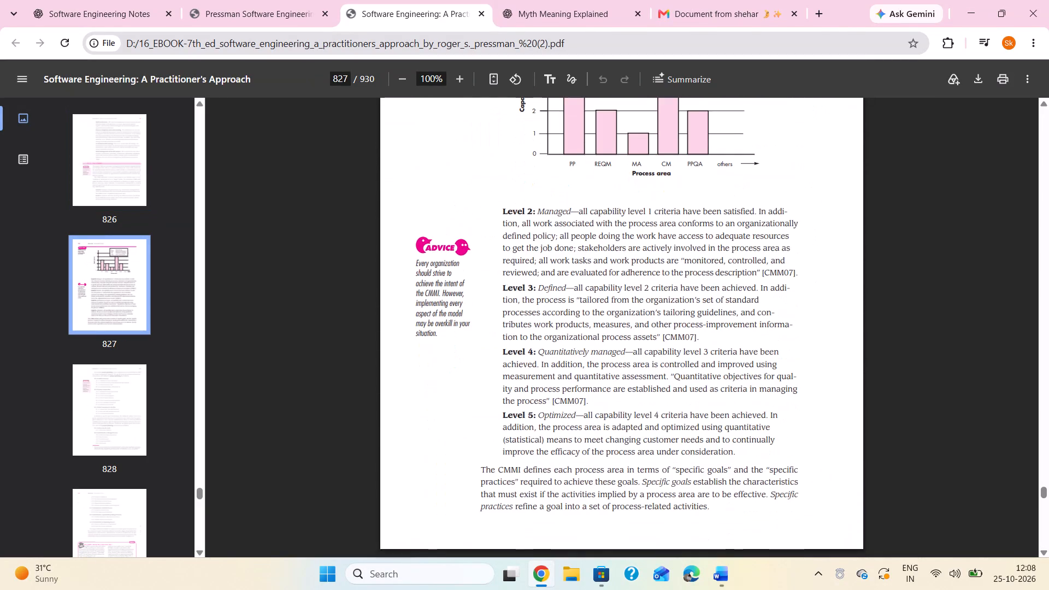
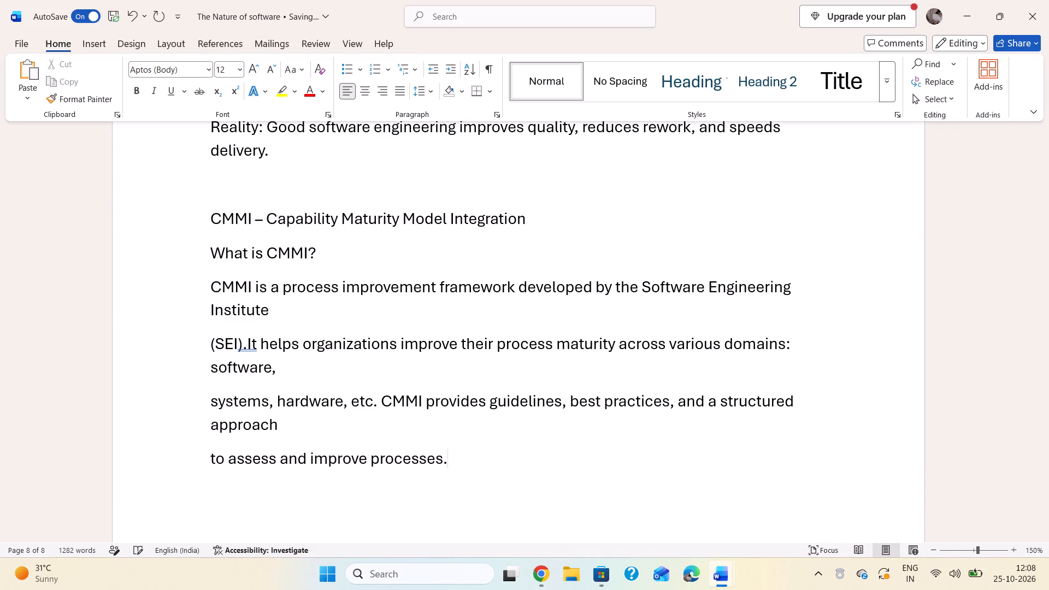
# Add the label "CONCEPT 7:" on the blank line above the "CMMI – Capability Maturity Model Integration" heading.
pyautogui.click(229, 183)
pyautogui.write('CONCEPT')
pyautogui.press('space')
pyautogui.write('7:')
# Select the text of the "CONCEPT 7:" label above the CMMI heading.
pyautogui.moveTo(229, 183); pyautogui.dragTo(303, 178)
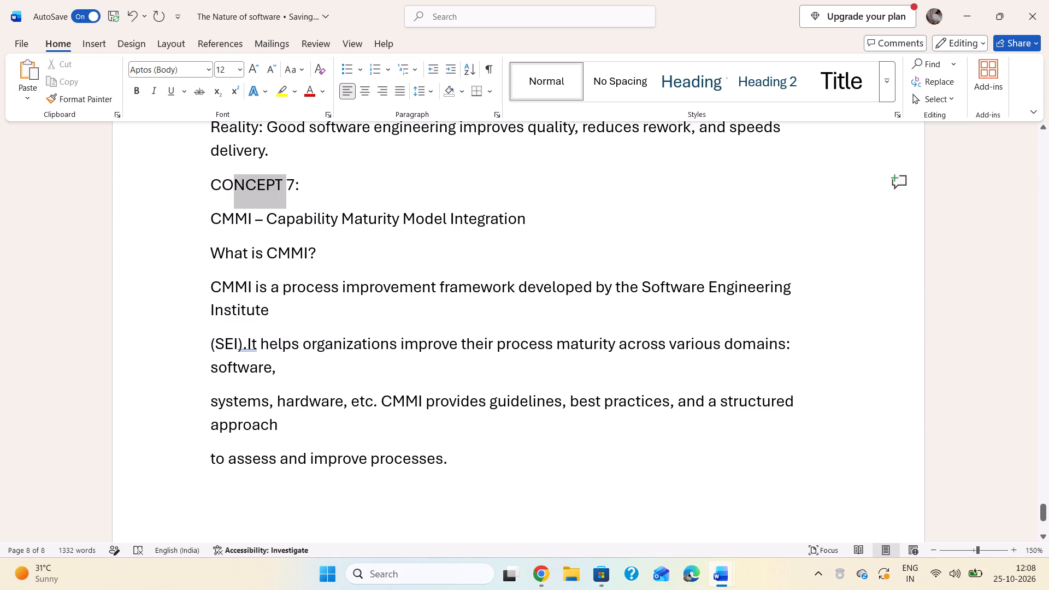
# Make the "CONCEPT 7:" heading bold and insert a blank line above it.
pyautogui.moveTo(303, 178); pyautogui.dragTo(319, 176)
pyautogui.click(140, 92)
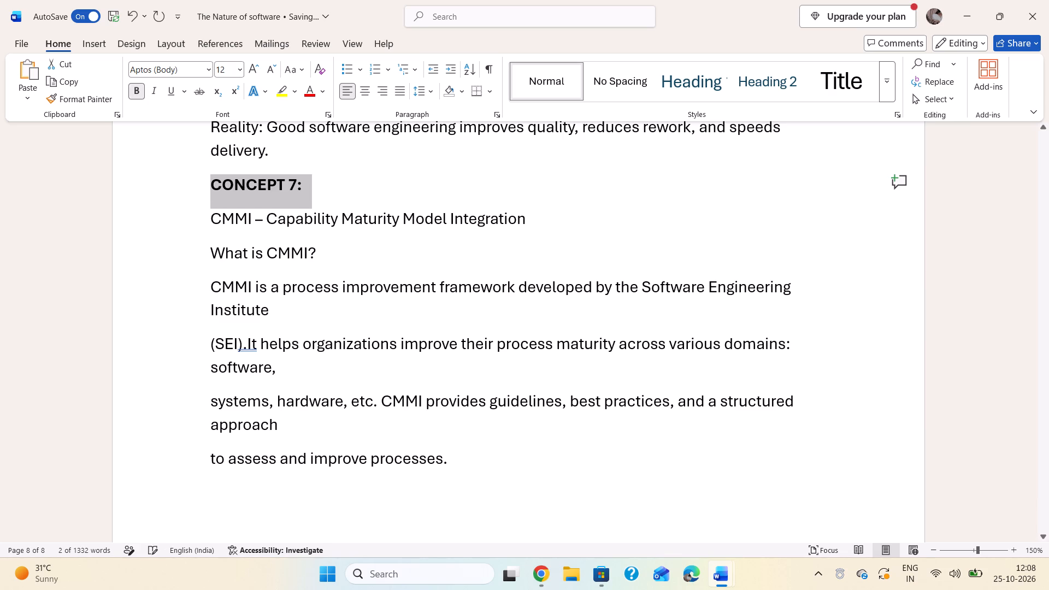
pyautogui.click(309, 163)
pyautogui.press('Return')
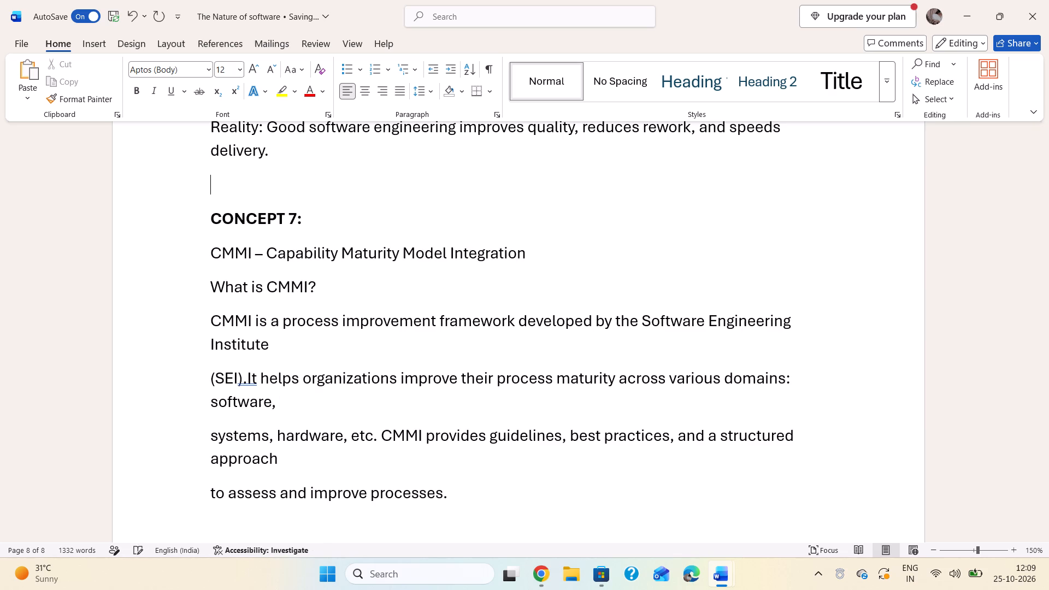
# Join the broken lines of the CMMI definition under "What is CMMI?" into one continuous paragraph by removing the paragraph breaks.
pyautogui.scroll(-1, 308, 126)
pyautogui.scroll(1, 308, 126)
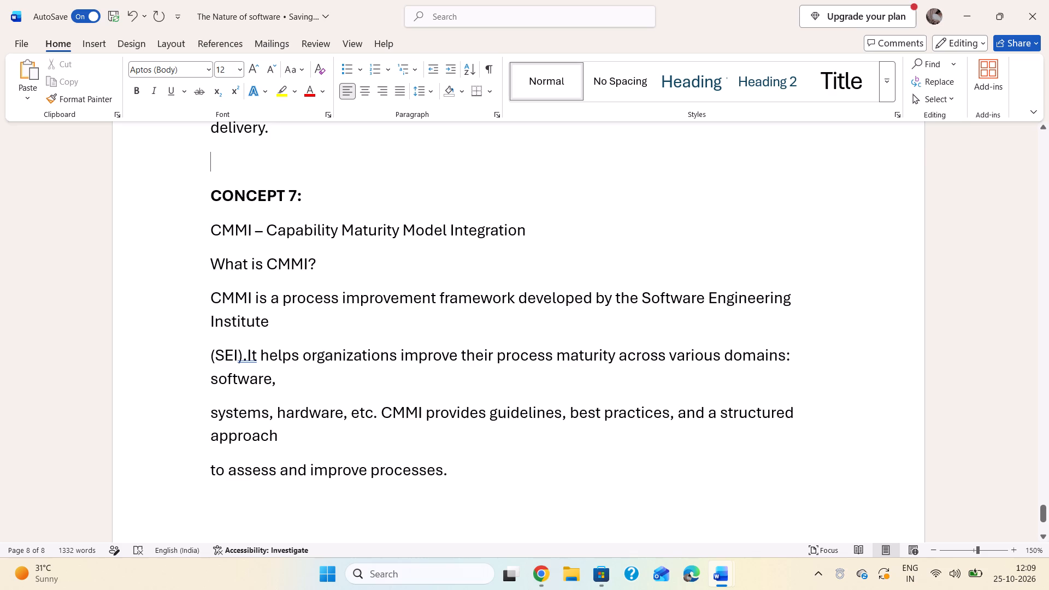
pyautogui.scroll(-2, 465, 189)
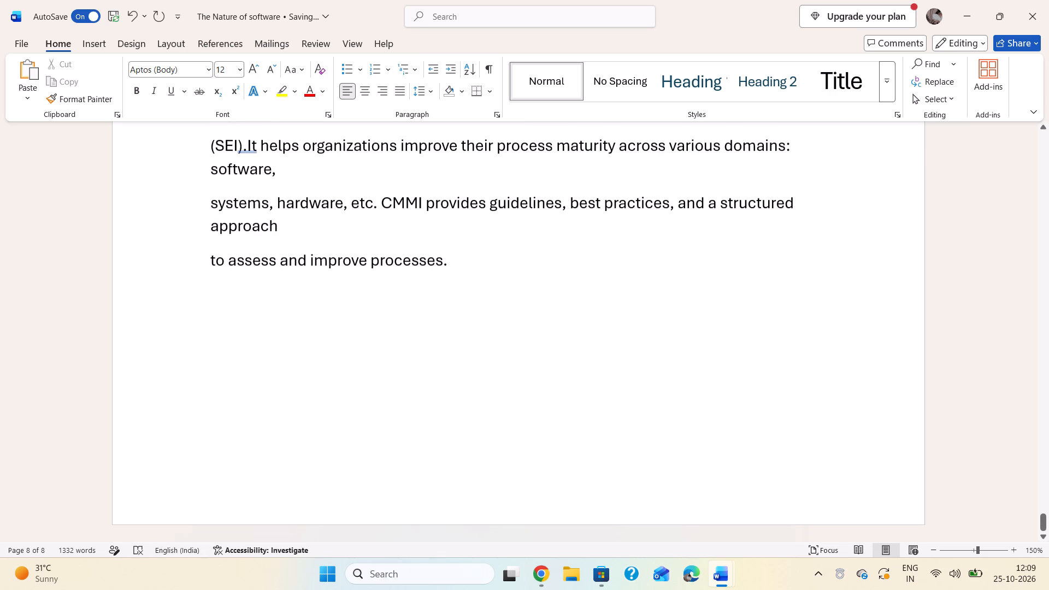
pyautogui.click(210, 257)
pyautogui.press('BackSpace')
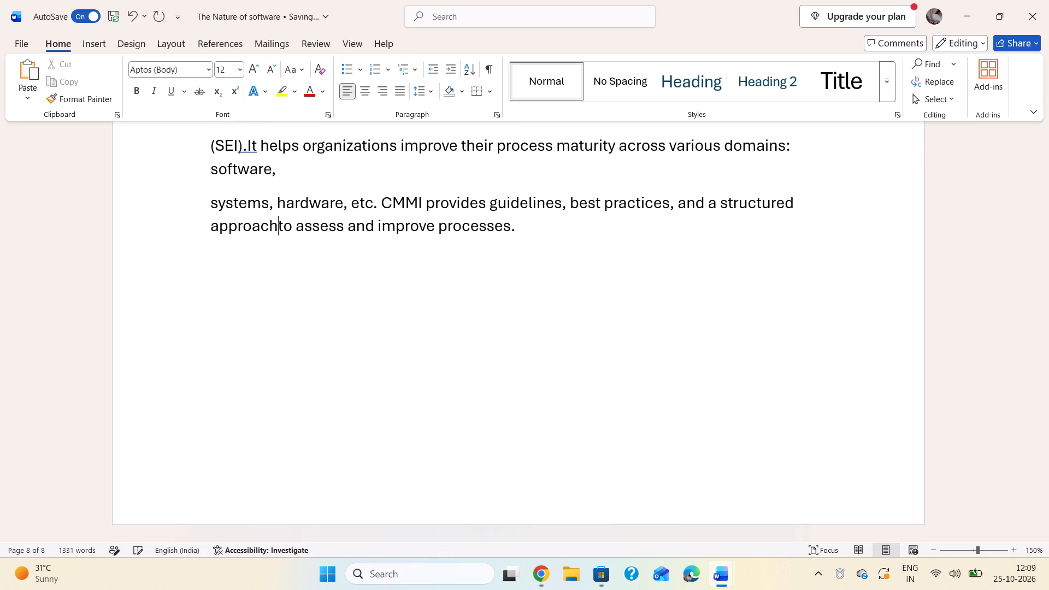
pyautogui.click(207, 206)
pyautogui.press('BackSpace')
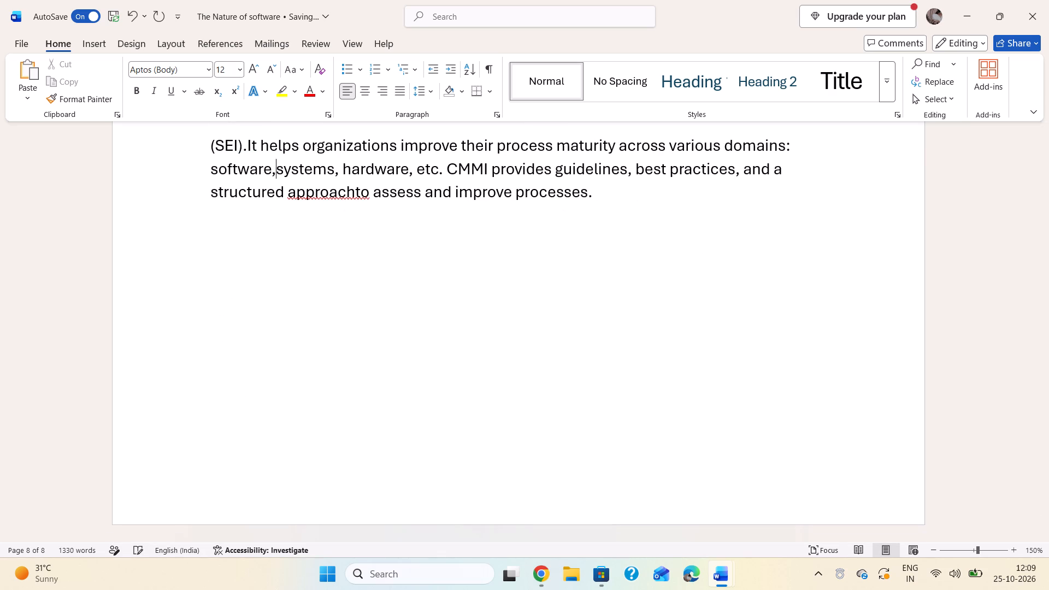
pyautogui.scroll(1, 207, 206)
pyautogui.click(211, 257)
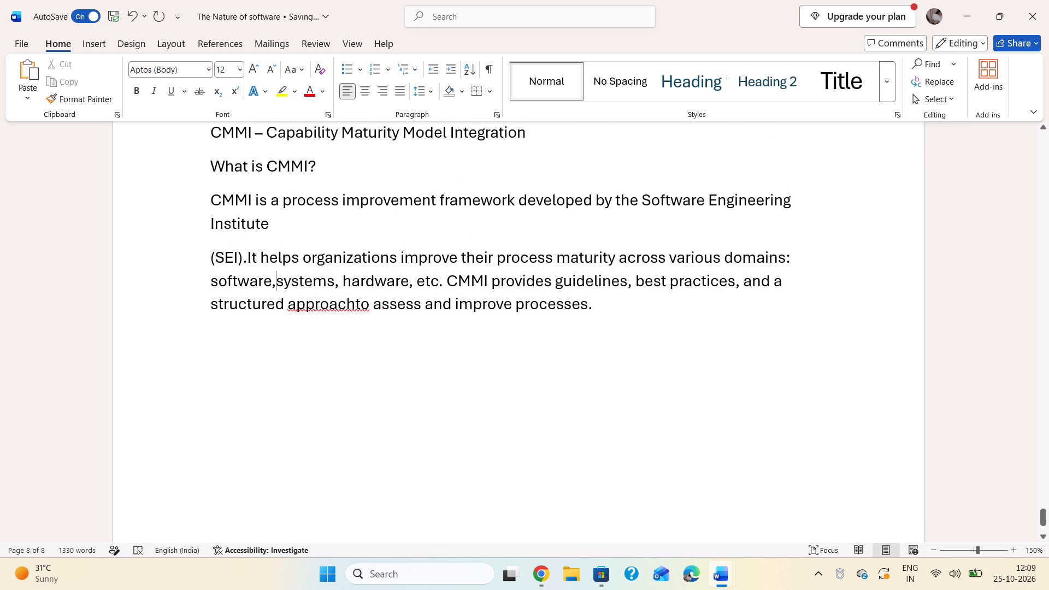
pyautogui.press('BackSpace')
pyautogui.scroll(1, 211, 257)
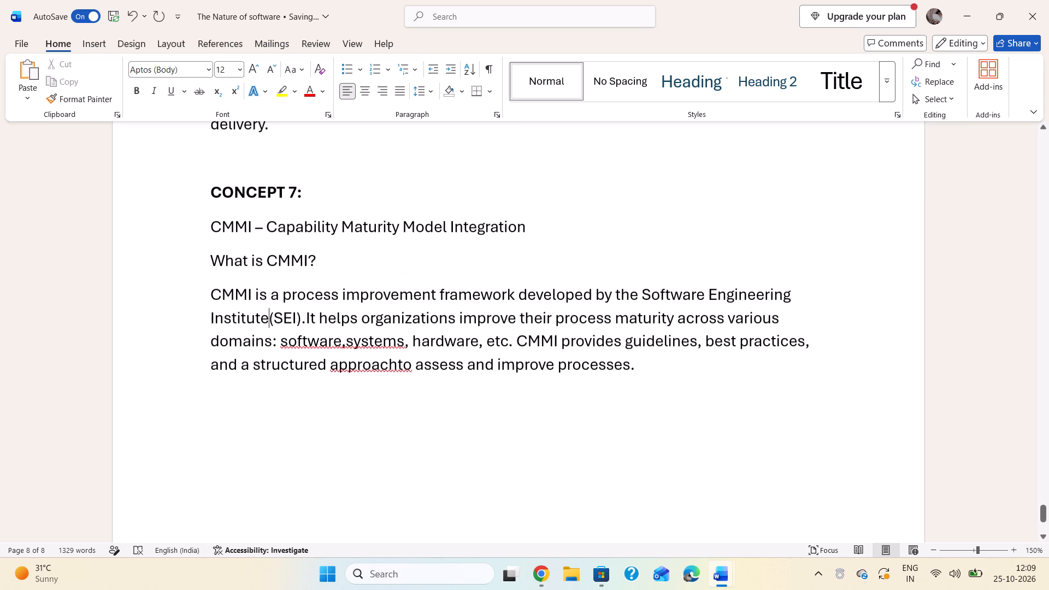
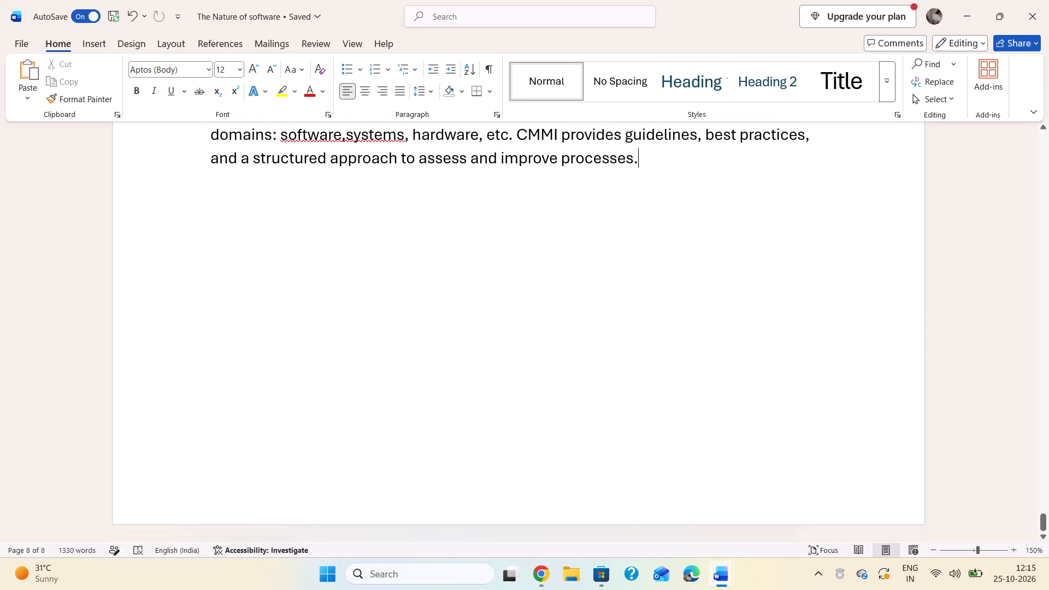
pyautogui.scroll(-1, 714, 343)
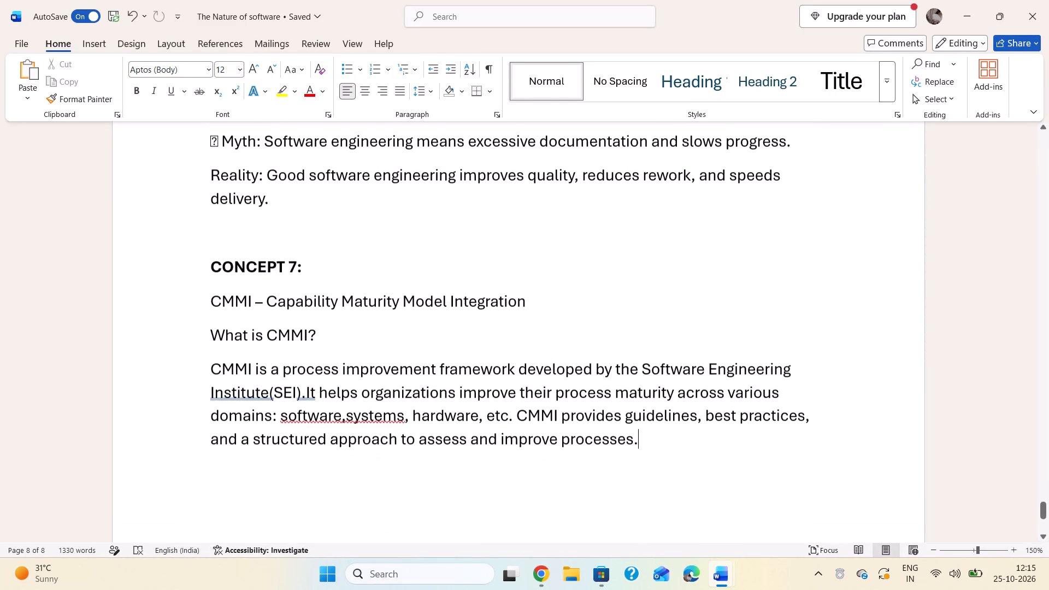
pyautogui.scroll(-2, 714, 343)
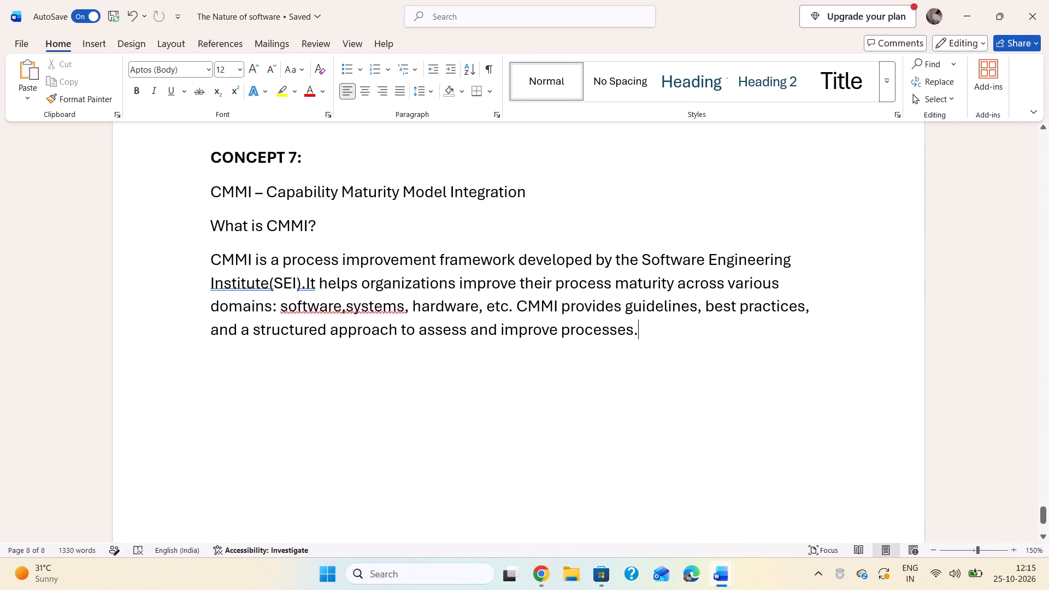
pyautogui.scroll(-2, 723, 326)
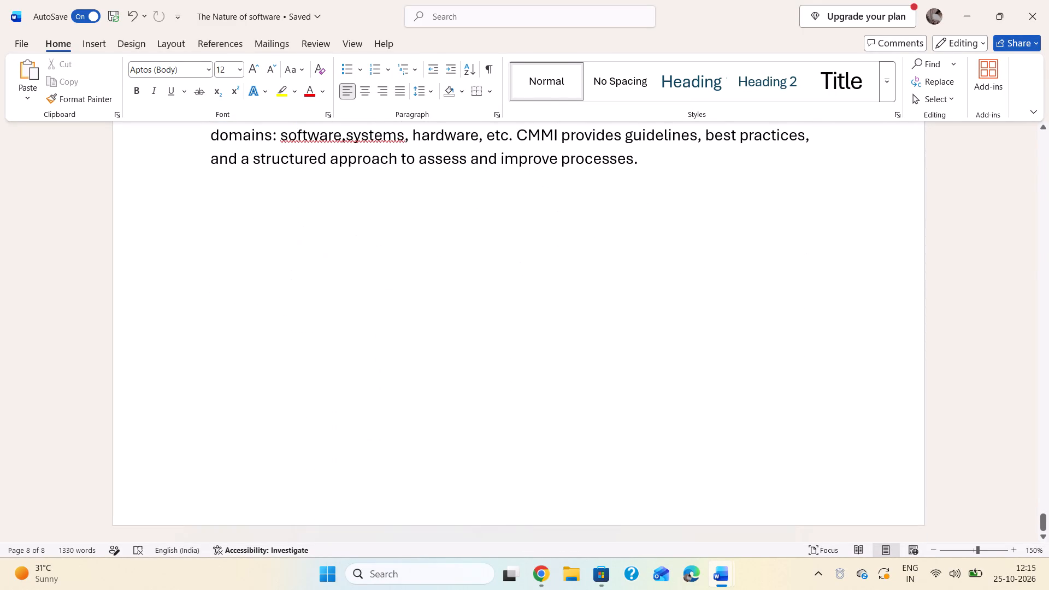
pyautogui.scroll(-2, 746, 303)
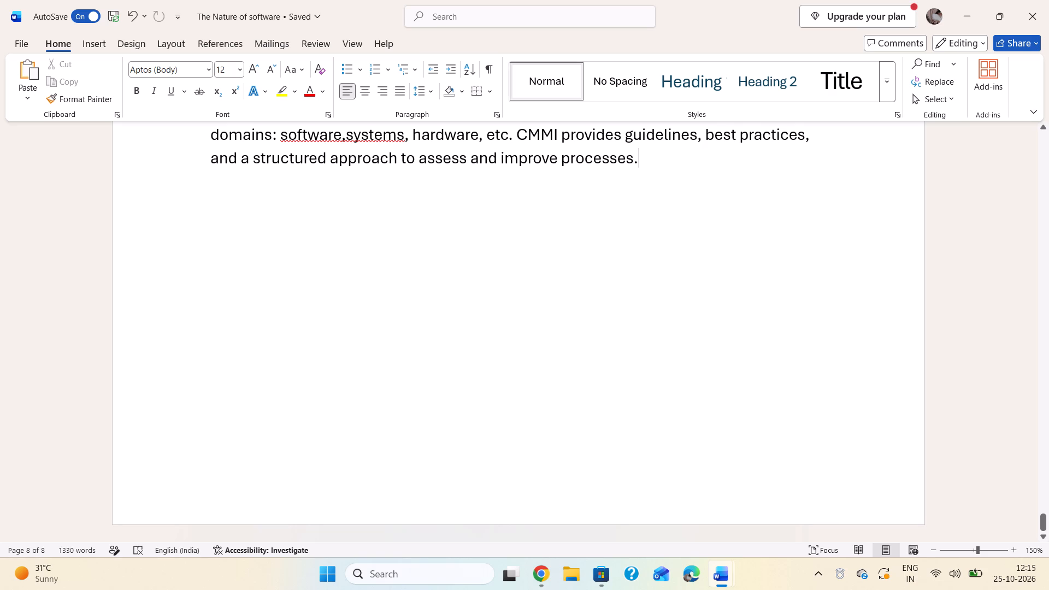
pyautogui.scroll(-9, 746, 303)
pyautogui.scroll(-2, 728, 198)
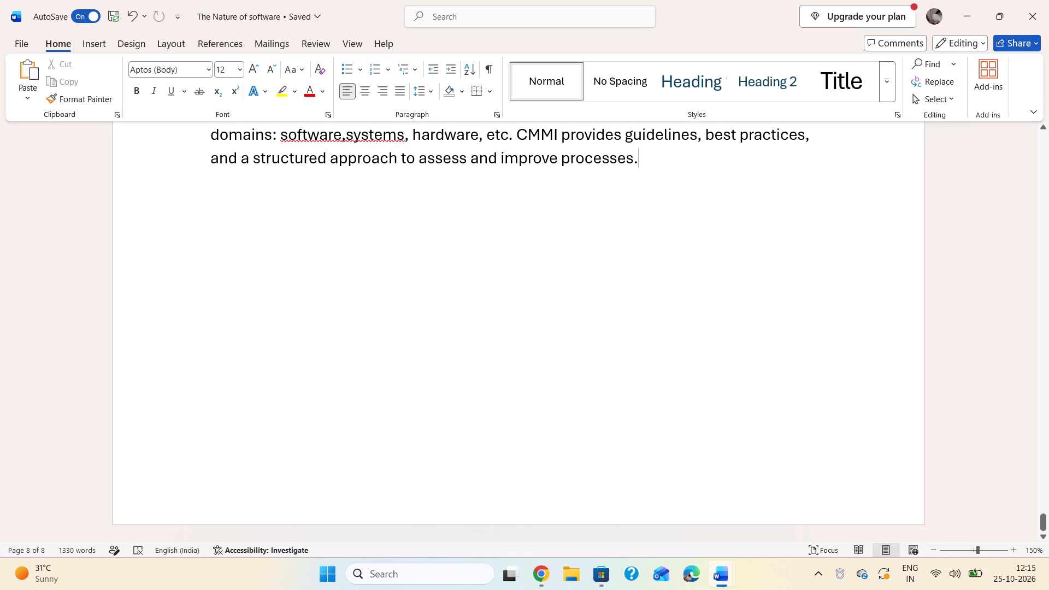
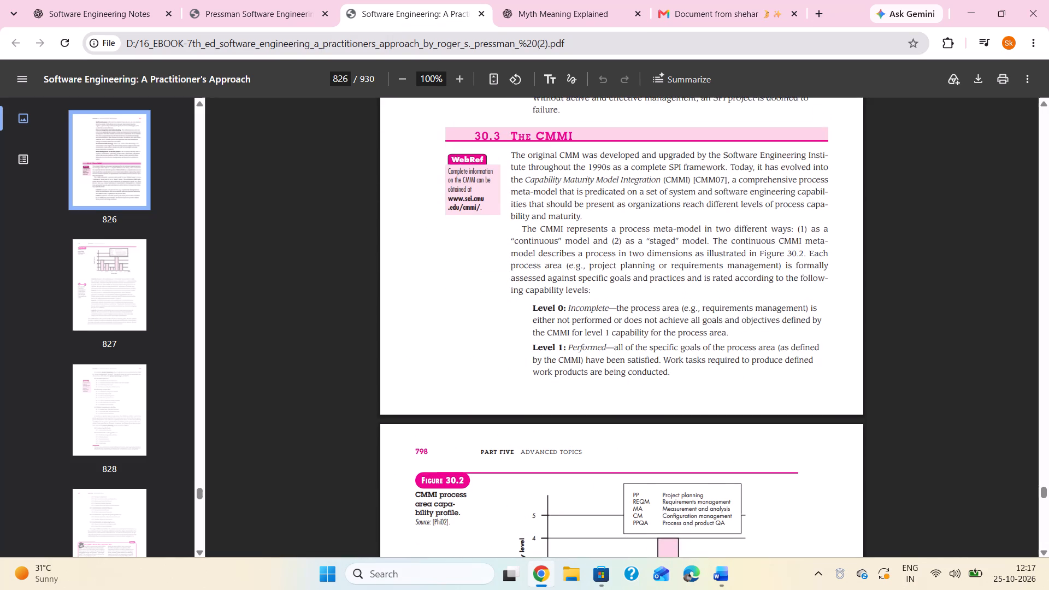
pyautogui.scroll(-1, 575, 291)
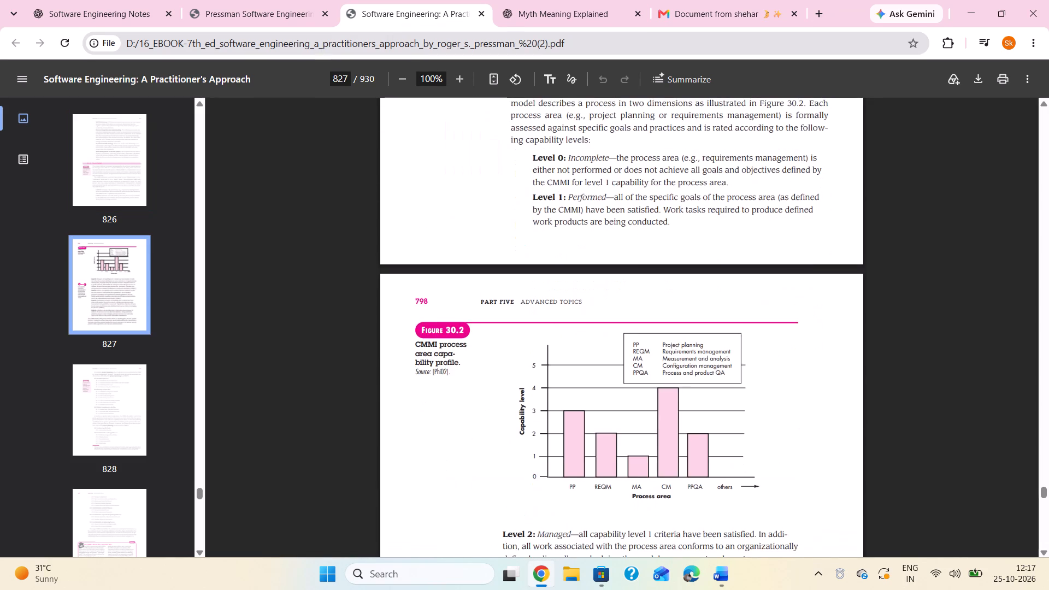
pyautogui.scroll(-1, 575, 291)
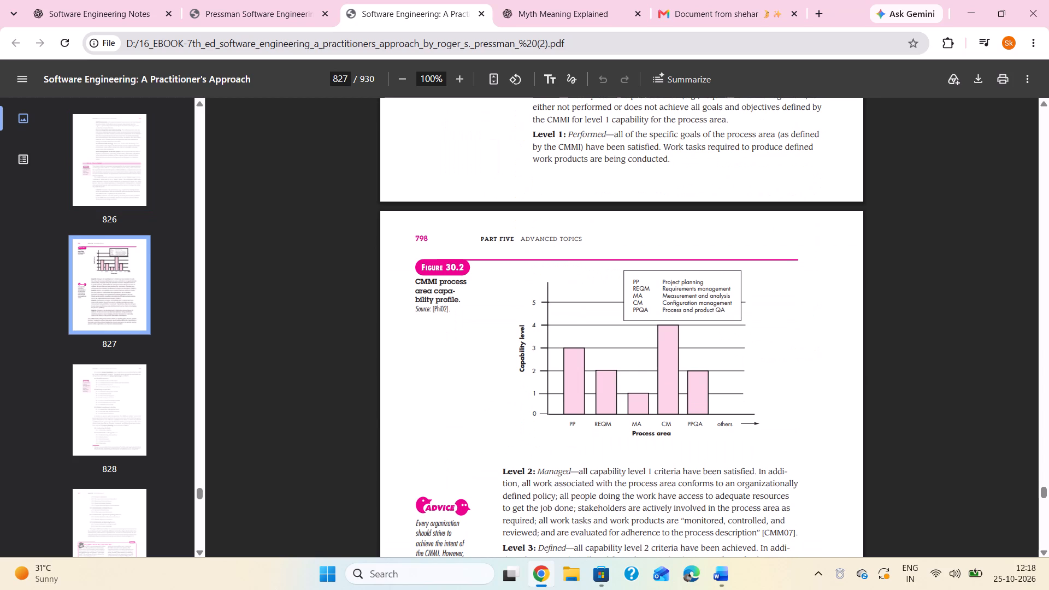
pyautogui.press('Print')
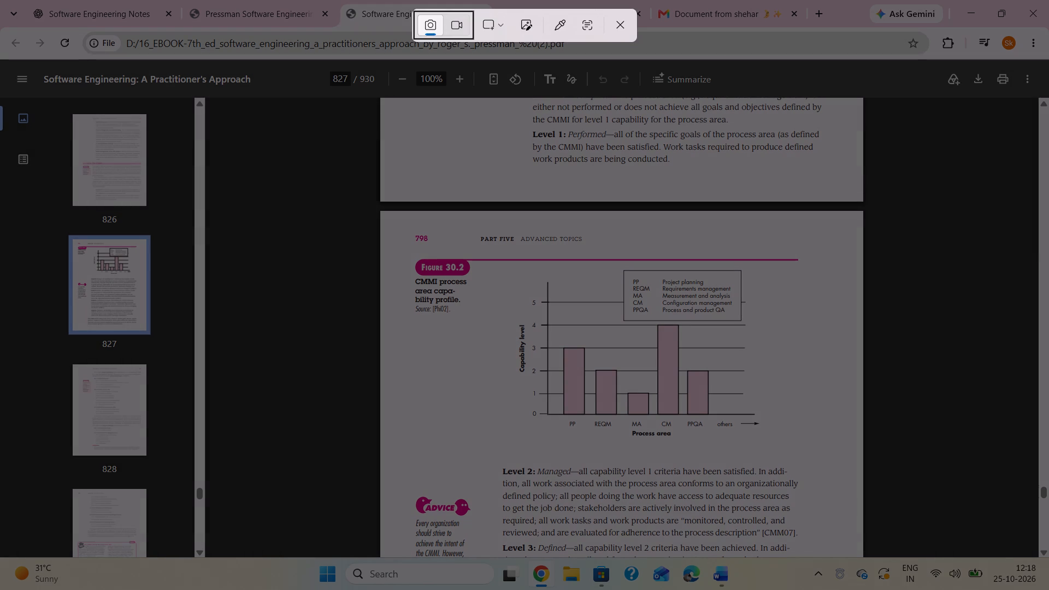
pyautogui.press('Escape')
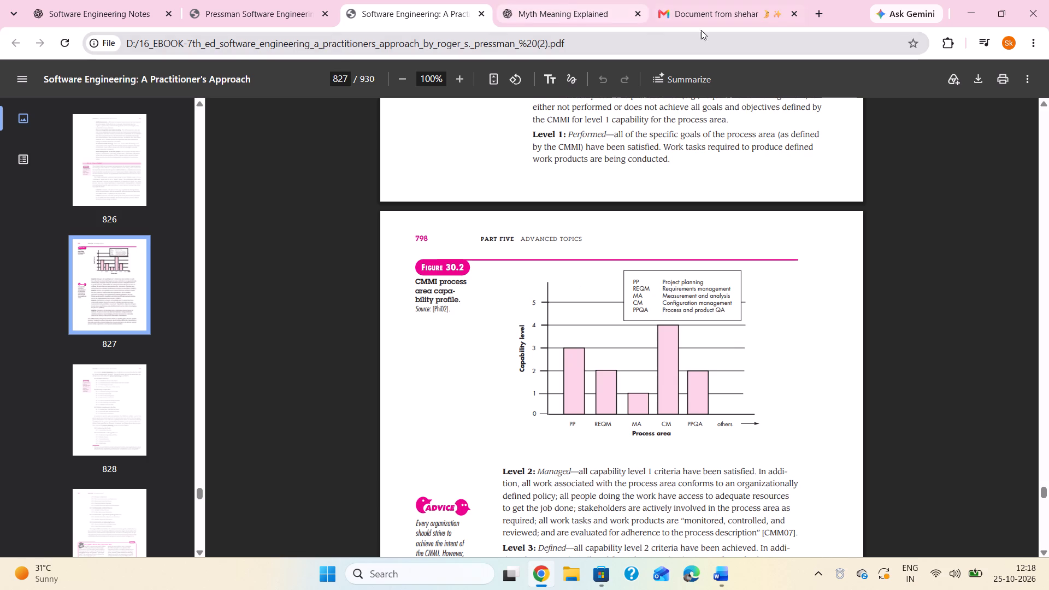
# Switch to the Pressman Software Engineering Comprehensive Exam Notes PDF and look through it from page 2 towards Concept 1.
pyautogui.click(250, 10)
pyautogui.scroll(-4, 441, 151)
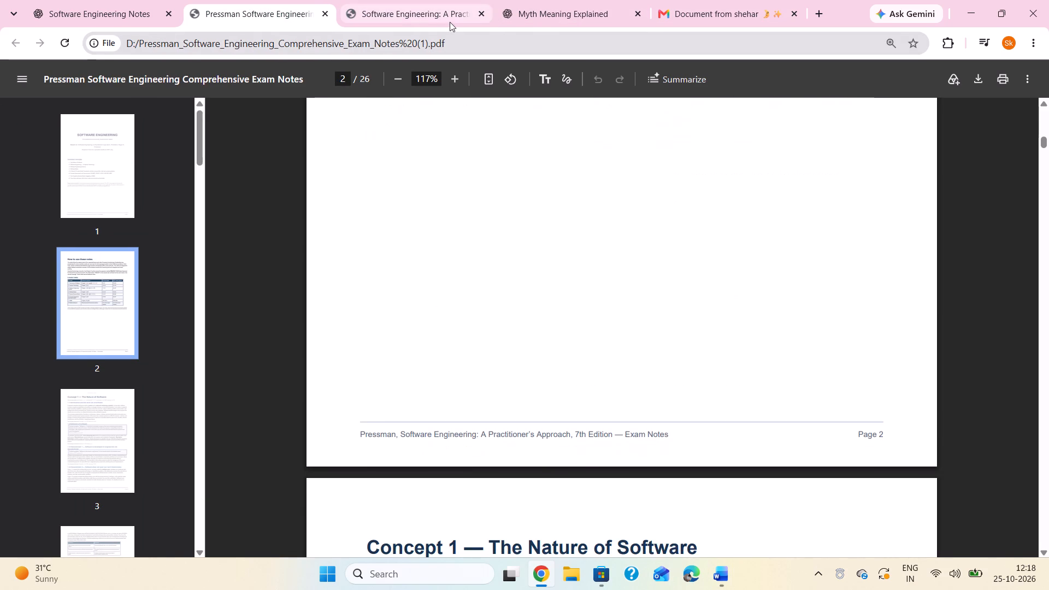
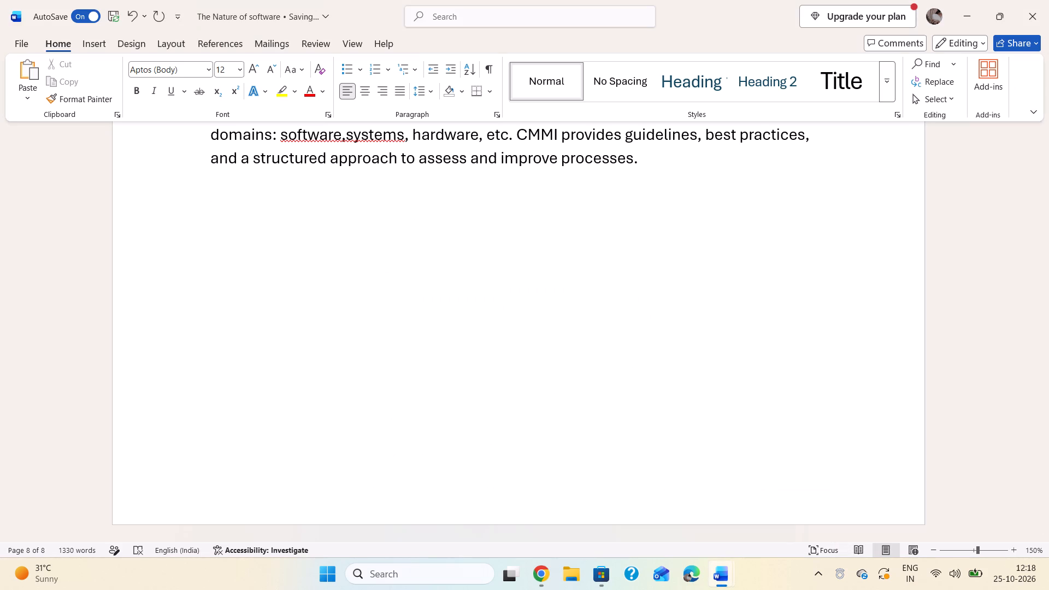
# Paste the copied CMMI Representations section, covering staged and continuous representation, below the CMMI definition paragraph.
pyautogui.hotkey('ctrl', 'v')
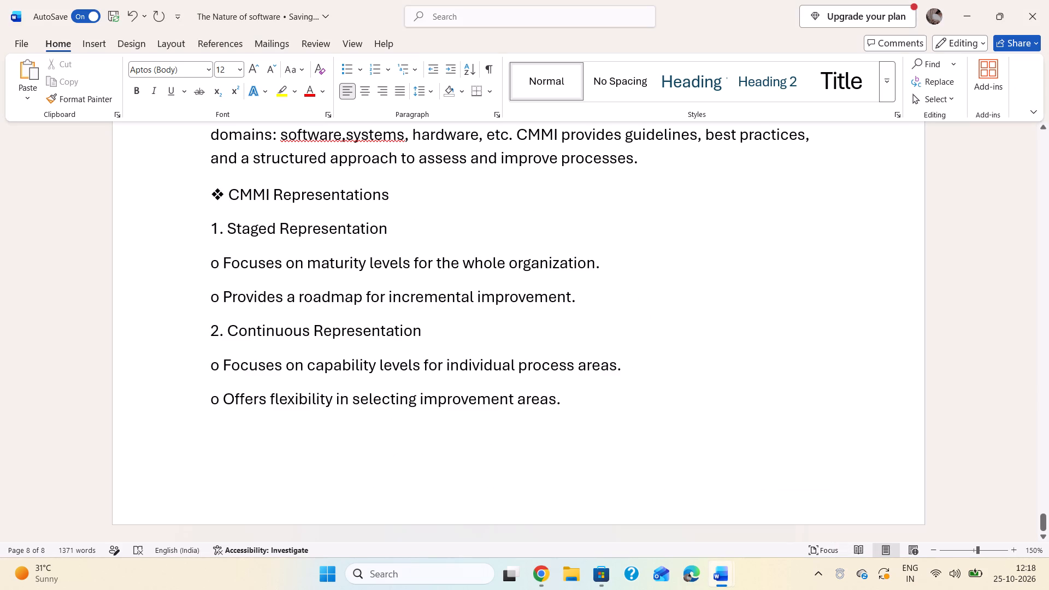
# Make the "CMMI Representations" heading bold.
pyautogui.moveTo(222, 196); pyautogui.dragTo(451, 194)
pyautogui.click(134, 93)
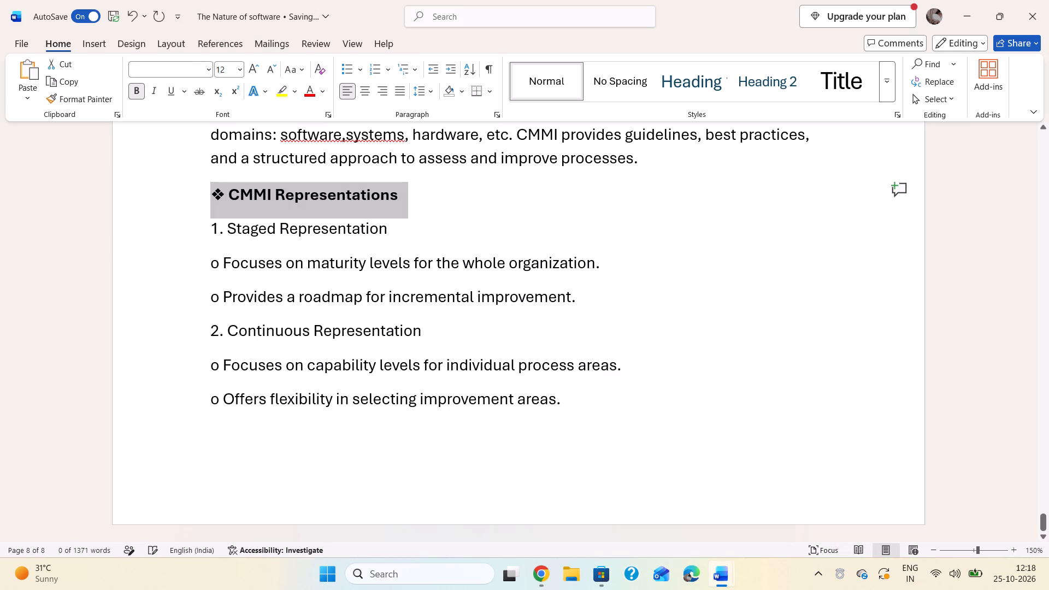
pyautogui.click(373, 222)
# Make the "CMMI – Capability Maturity Model Integration" title line under CONCEPT 7 bold.
pyautogui.scroll(1, 373, 222)
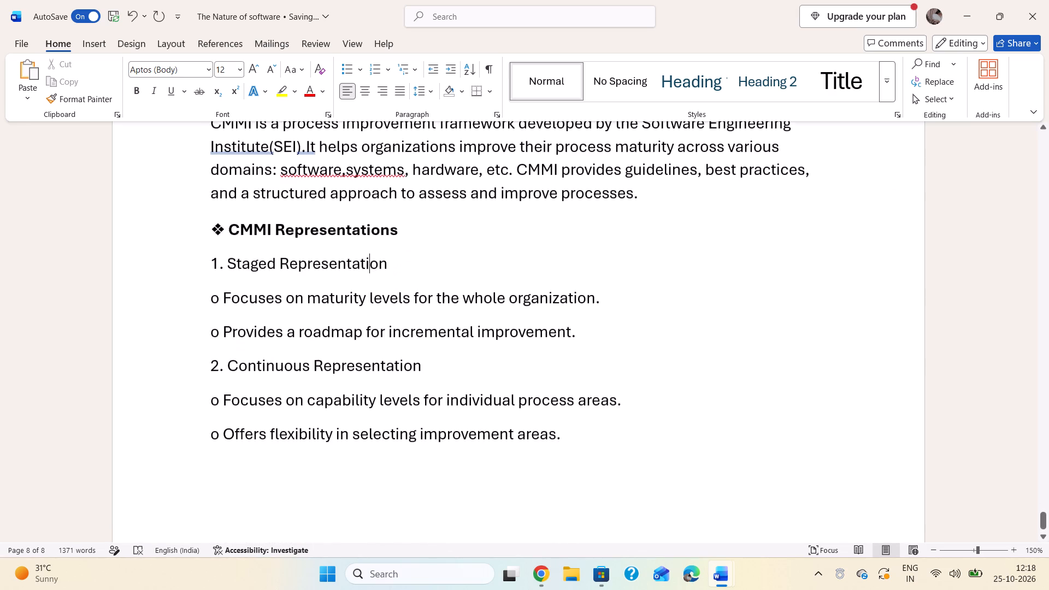
pyautogui.moveTo(214, 187); pyautogui.dragTo(487, 181)
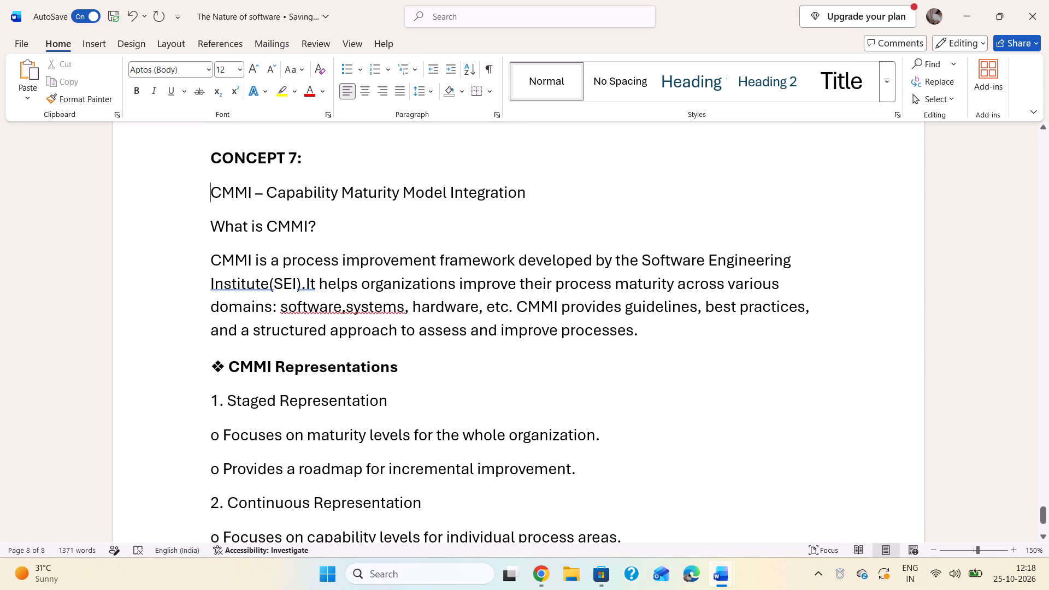
pyautogui.moveTo(487, 181); pyautogui.dragTo(532, 193)
pyautogui.click(141, 93)
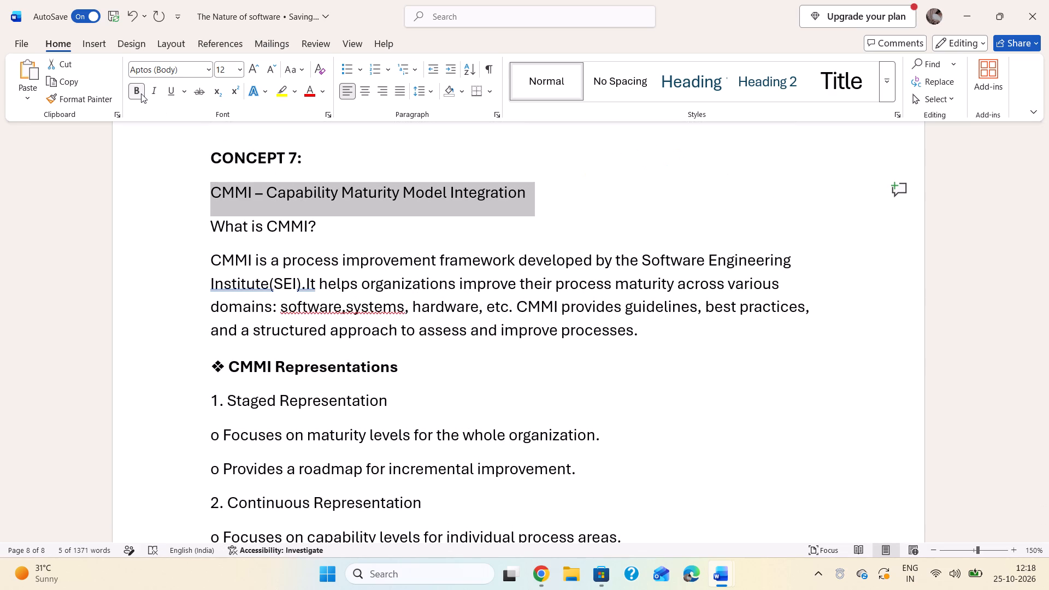
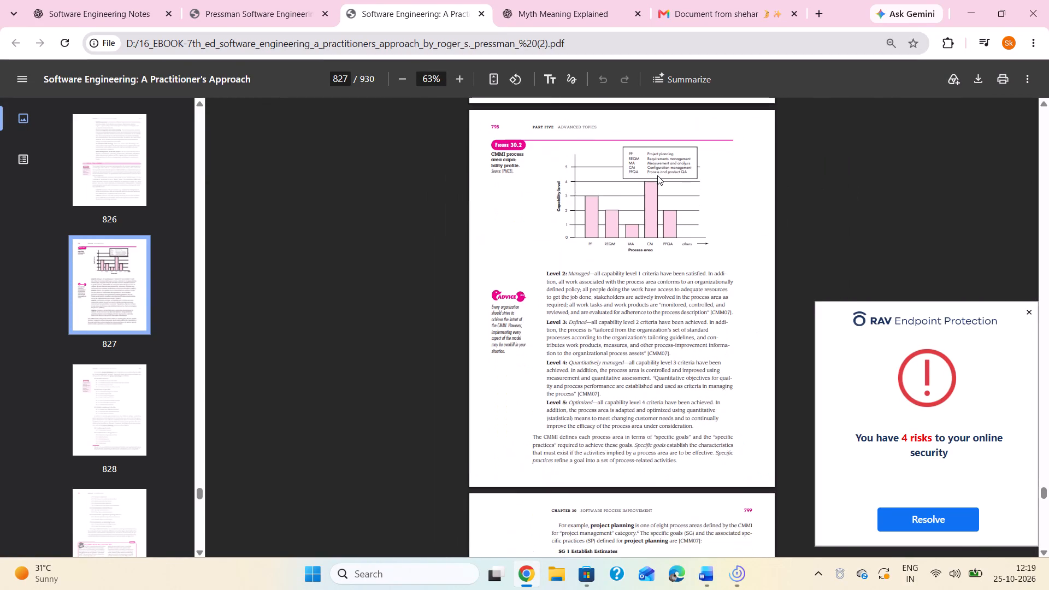
# Read through the CMMI capability levels, specific and generic goals, Figure 30.3 maturity-level process areas and section 30.4 on the People CMM.
pyautogui.scroll(-2, 657, 175)
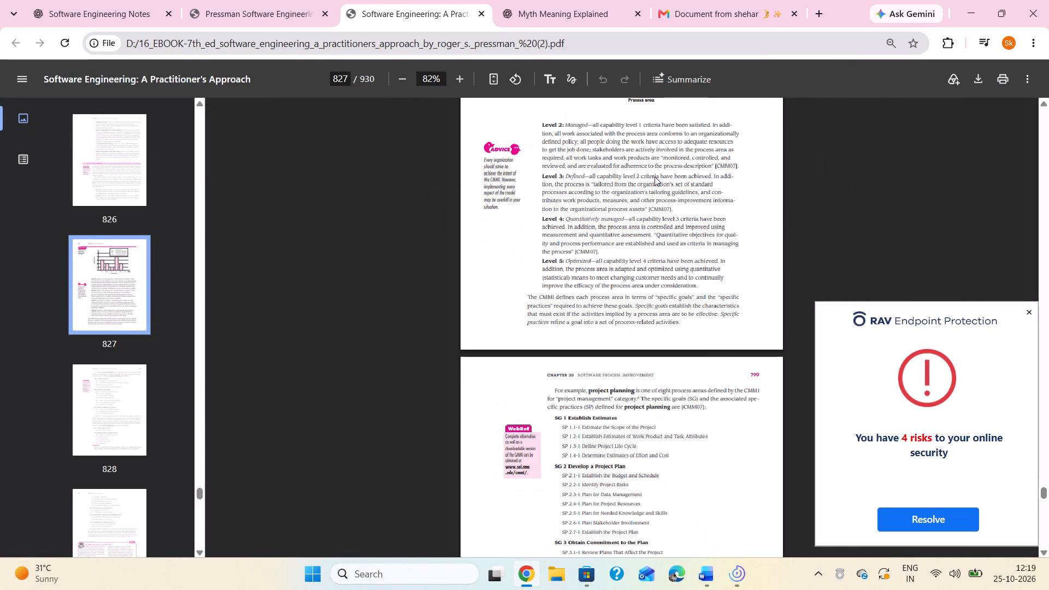
pyautogui.scroll(-2, 675, 127)
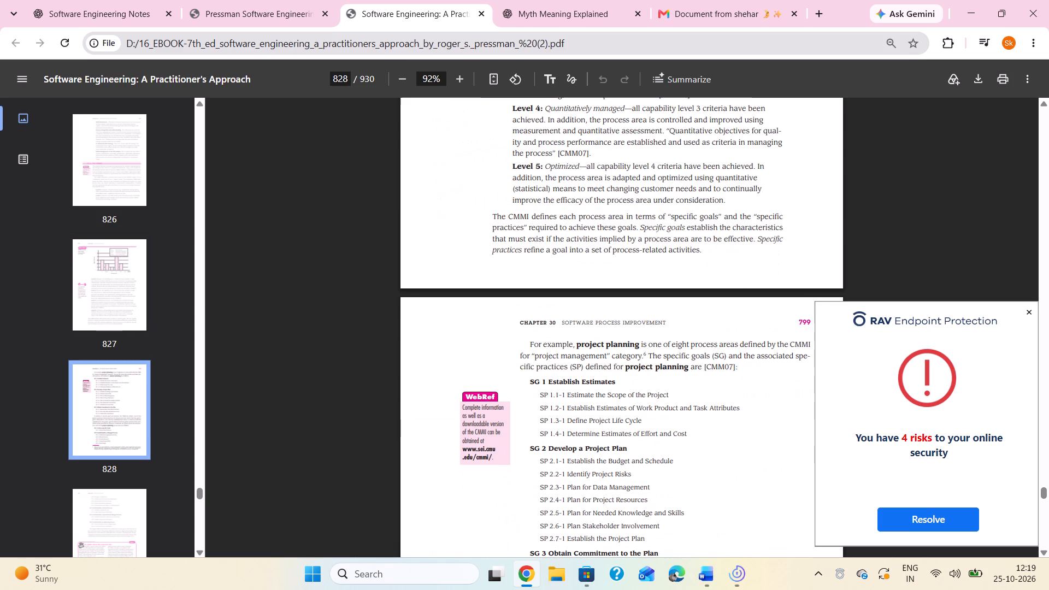
pyautogui.scroll(-4, 675, 127)
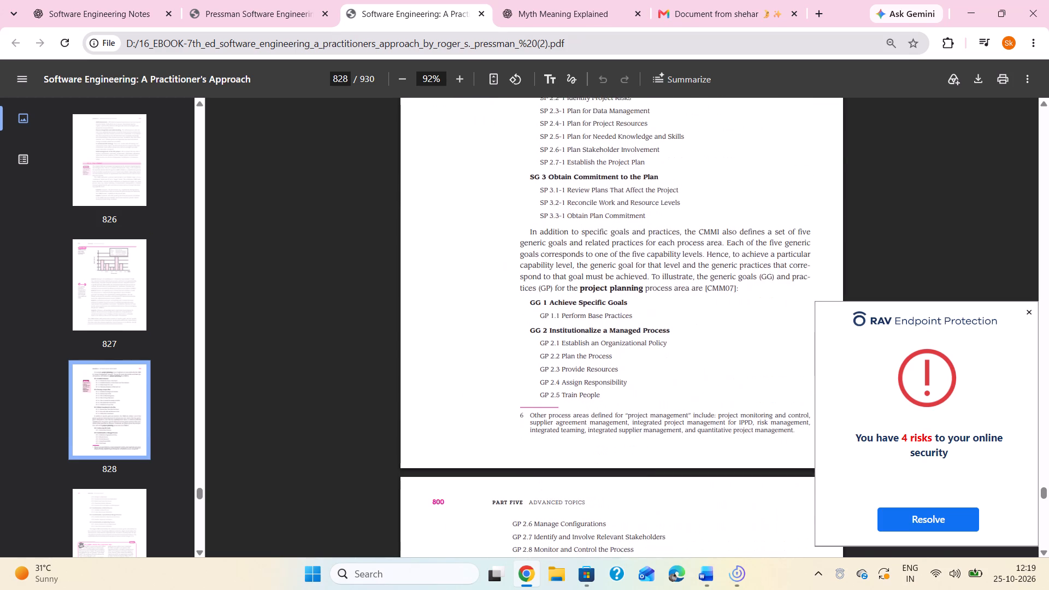
pyautogui.scroll(-3, 675, 127)
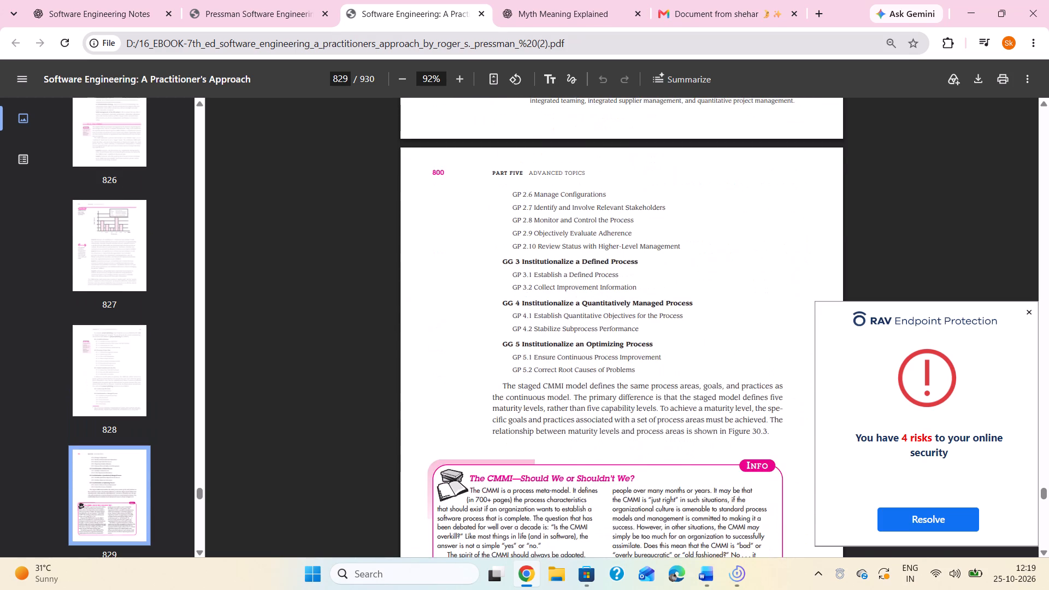
pyautogui.scroll(-4, 675, 127)
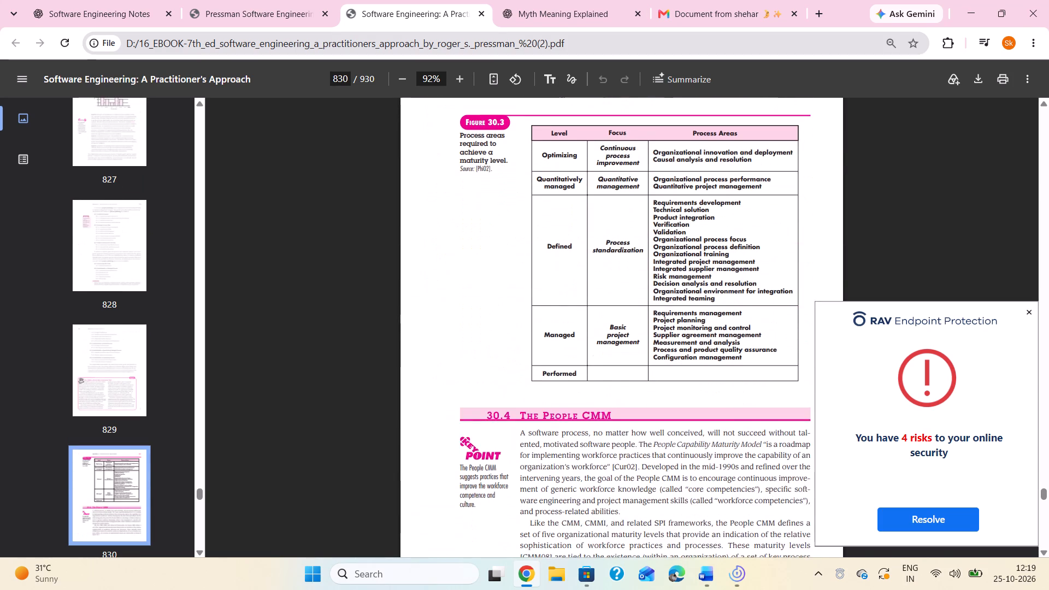
pyautogui.scroll(-1, 675, 127)
pyautogui.scroll(1, 675, 127)
pyautogui.scroll(-1, 675, 127)
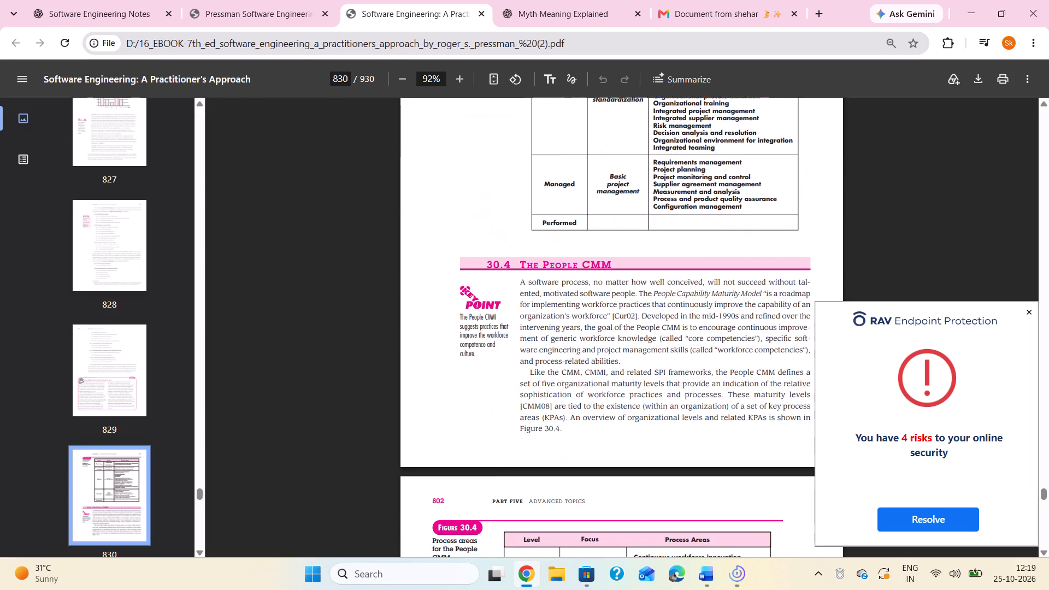
pyautogui.scroll(-2, 675, 127)
# Go back through the CMMI pages to review the project planning goals, the capability level definitions and the Figure 30.2 capability profile.
pyautogui.scroll(4, 675, 128)
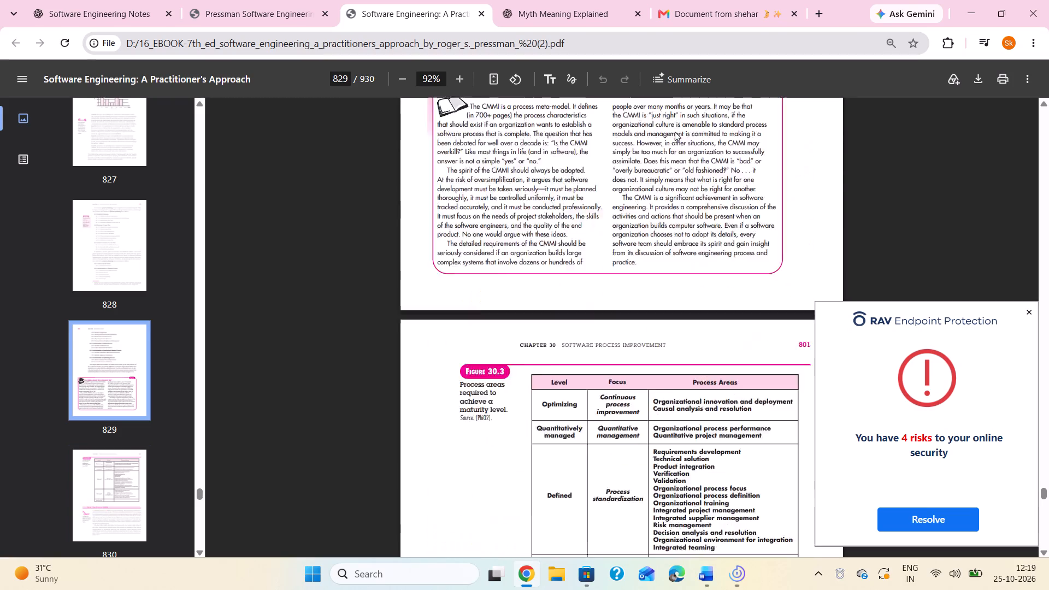
pyautogui.scroll(9, 675, 132)
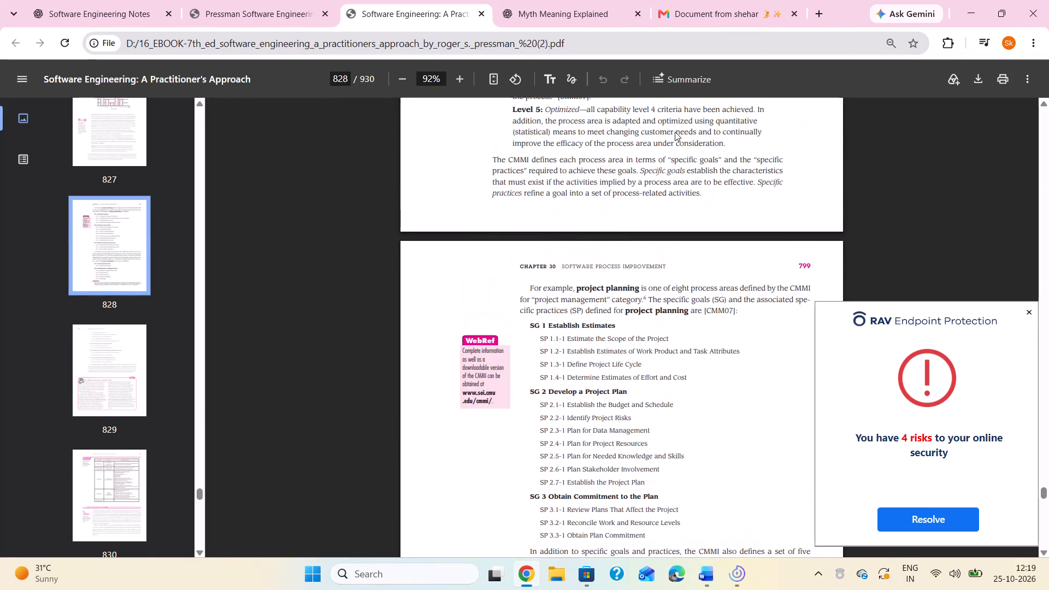
pyautogui.scroll(3, 675, 132)
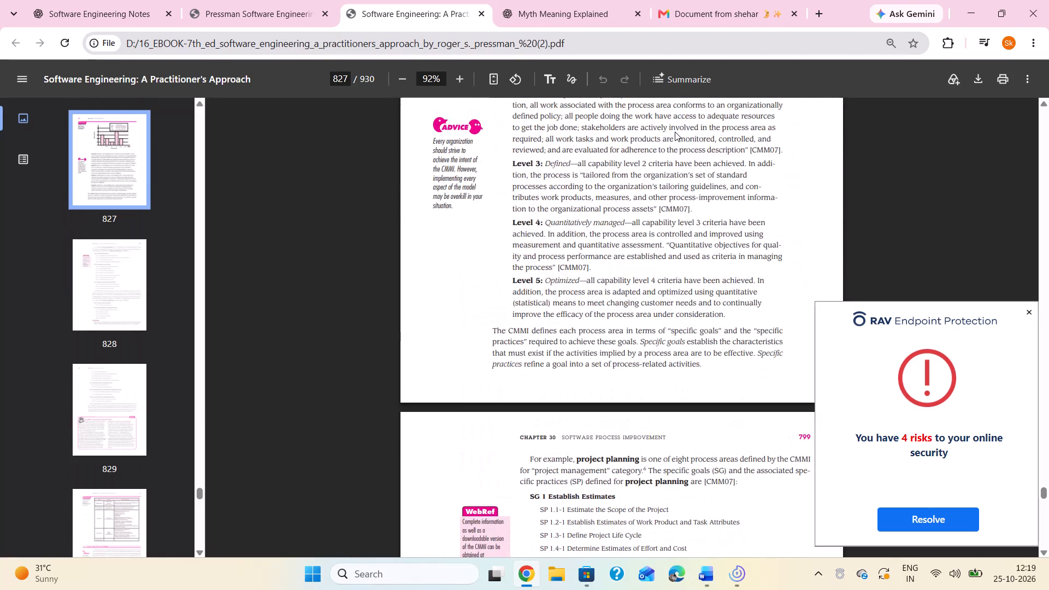
pyautogui.scroll(-2, 675, 132)
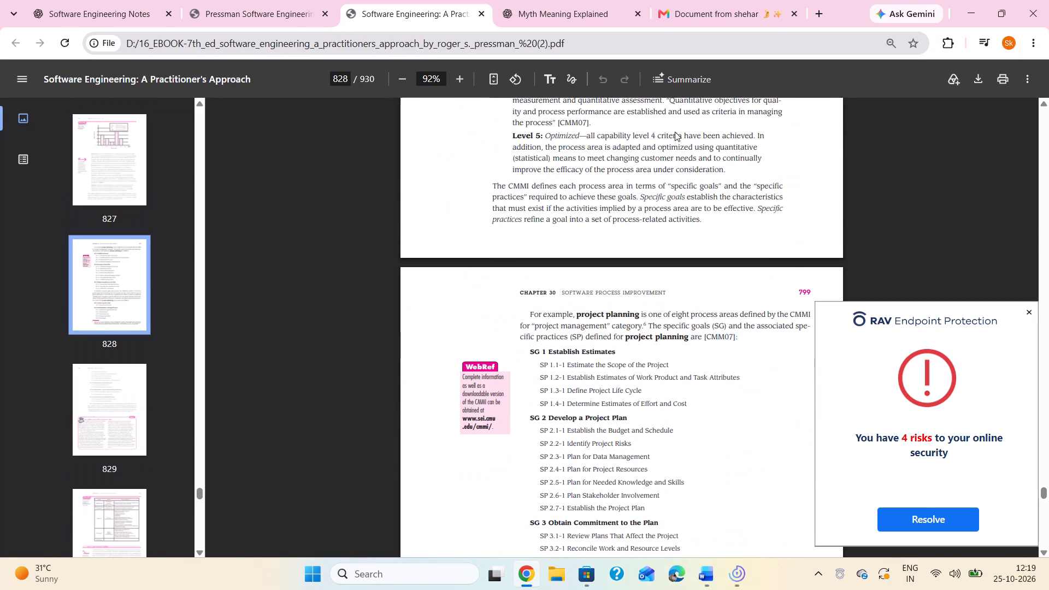
pyautogui.scroll(-1, 675, 132)
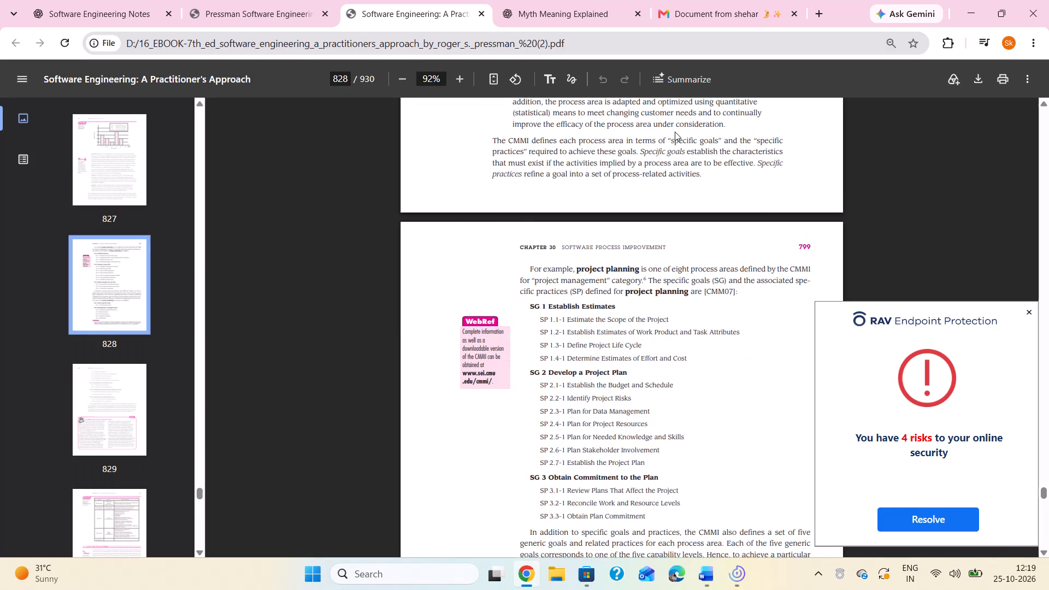
pyautogui.scroll(4, 675, 132)
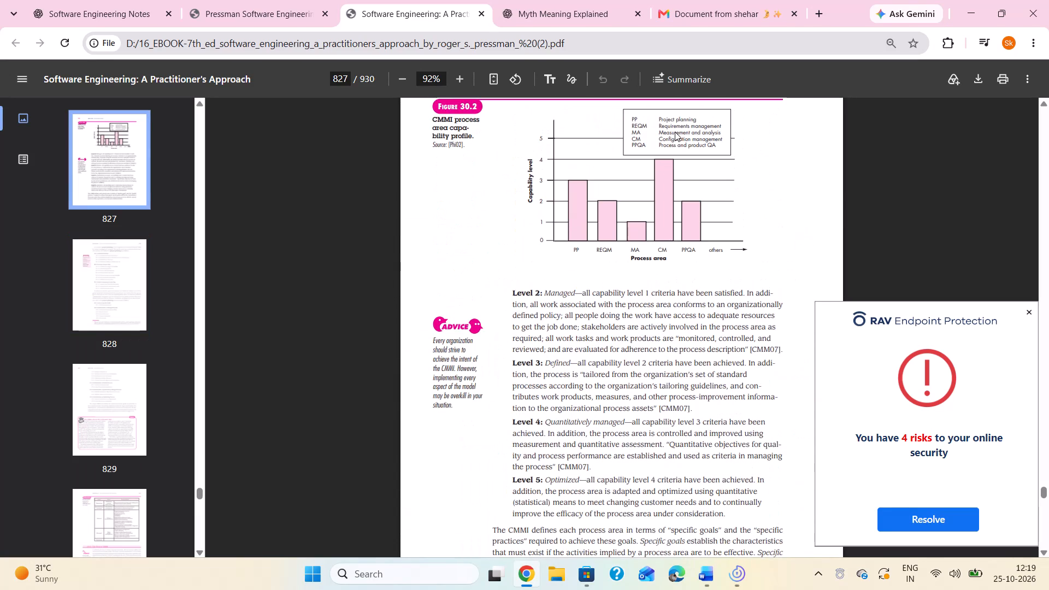
pyautogui.scroll(2, 675, 132)
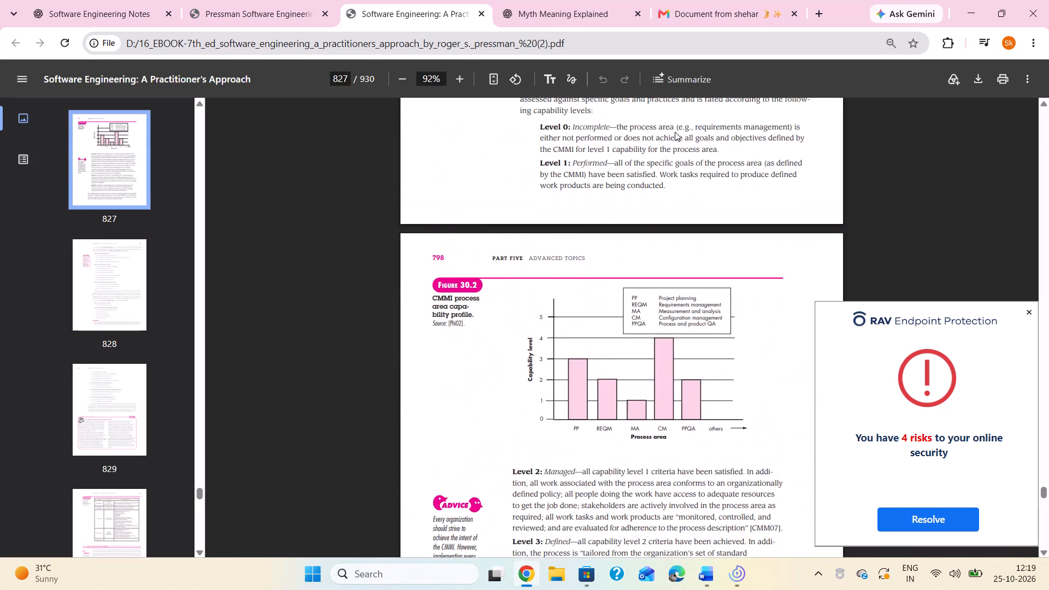
pyautogui.scroll(-1, 675, 132)
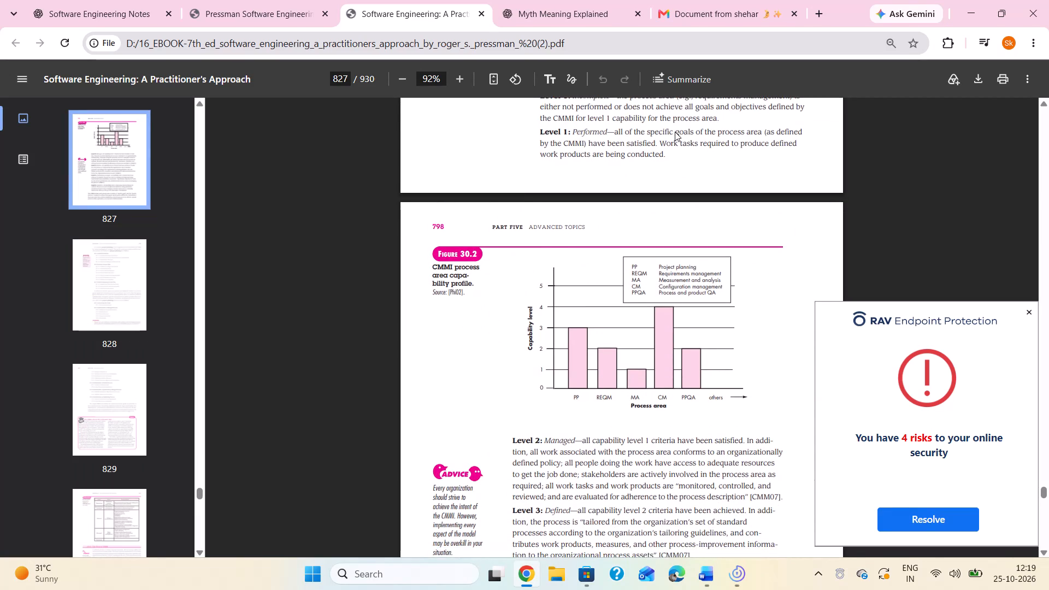
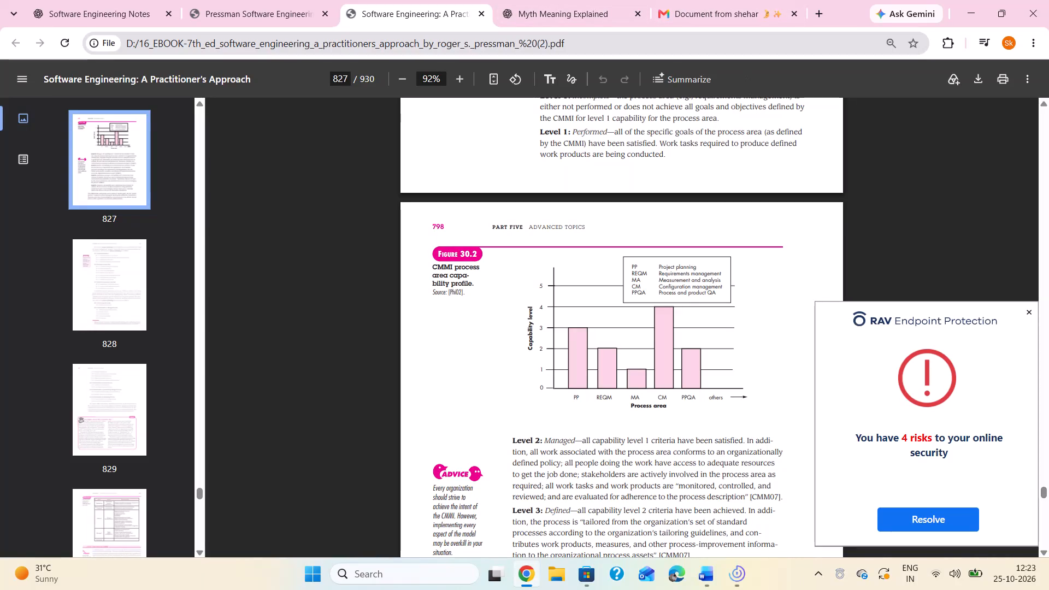
# Capture a screen snip of the Figure 30.2 CMMI process area capability profile chart, including its legend and axis labels.
pyautogui.press('Print')
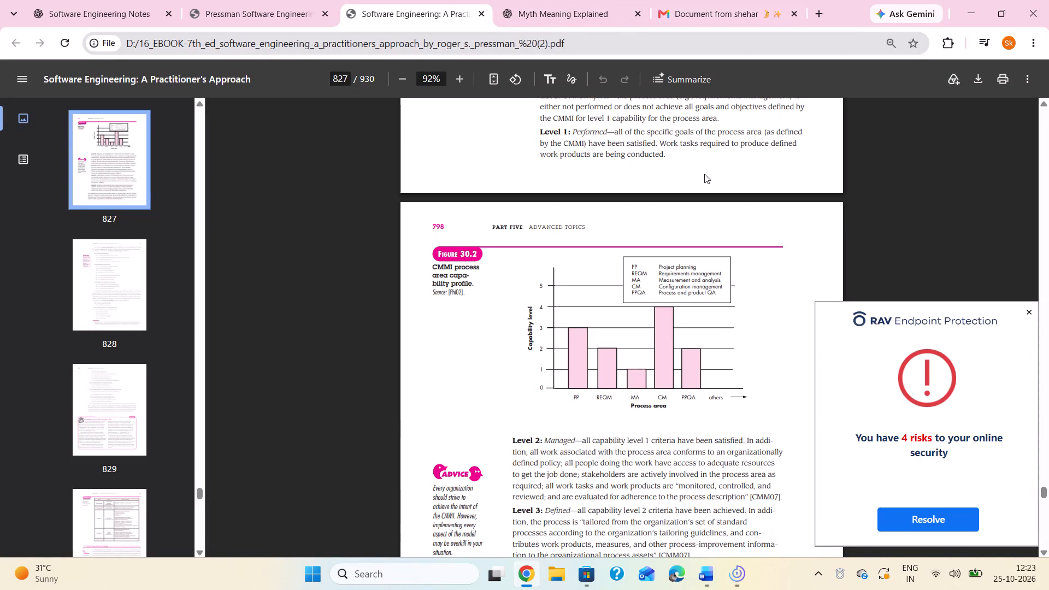
pyautogui.moveTo(520, 235); pyautogui.dragTo(767, 420)
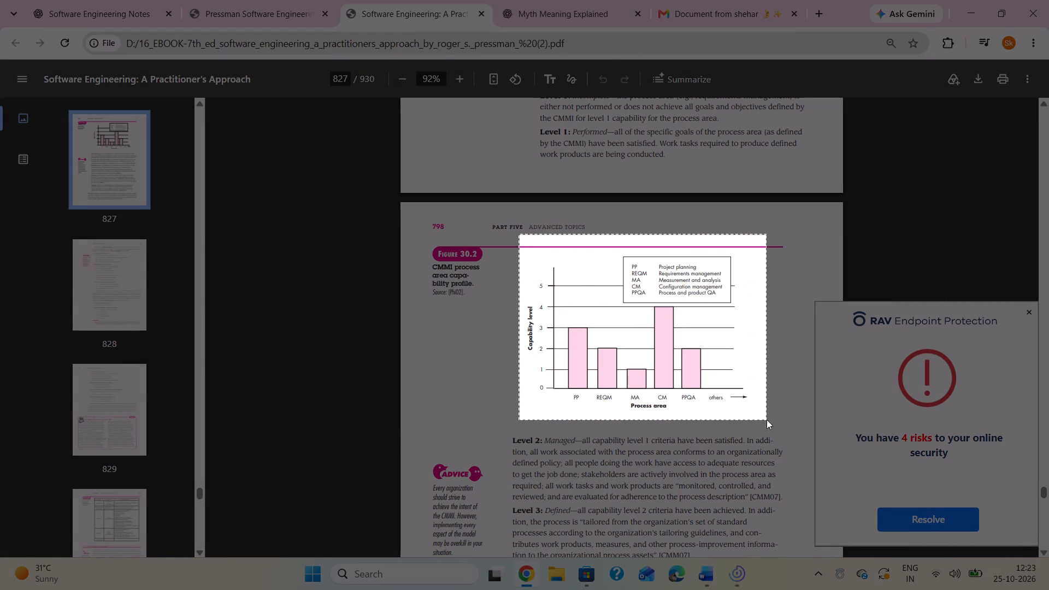
pyautogui.moveTo(767, 420); pyautogui.dragTo(770, 420)
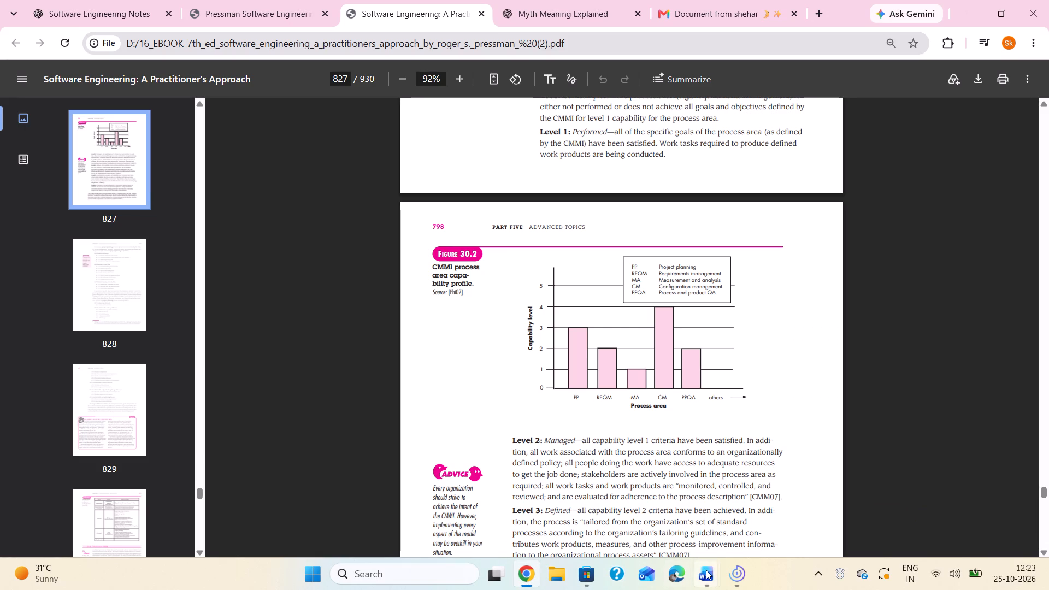
# Switch to the Word document "The Nature of software" and paste the captured chart two paragraphs below the "Offers flexibility in selecting improvement areas." line.
pyautogui.click(706, 570)
pyautogui.click(655, 498)
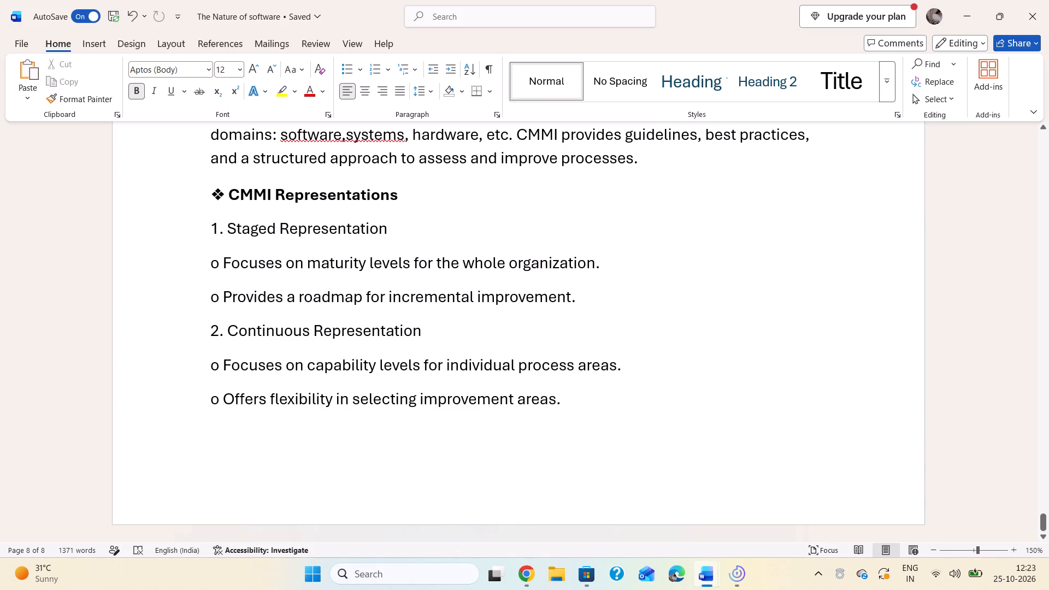
pyautogui.click(585, 401)
pyautogui.press('Return')
pyautogui.press('Return')
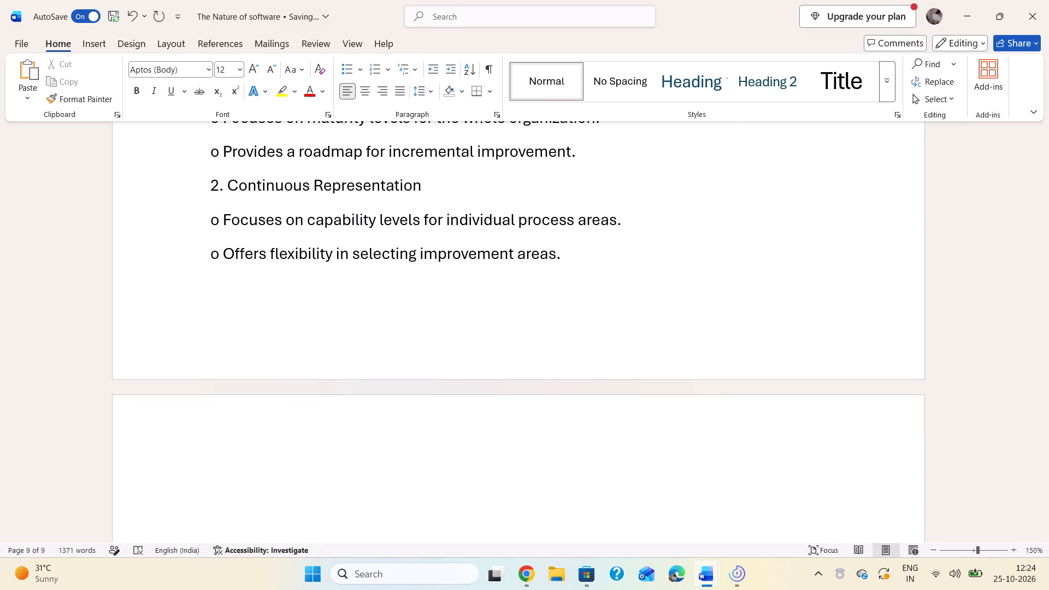
pyautogui.hotkey('ctrl', 'v')
# Review the pasted capability profile chart's placement together with the Concept 7 CMMI notes on the preceding page.
pyautogui.scroll(1, 504, 316)
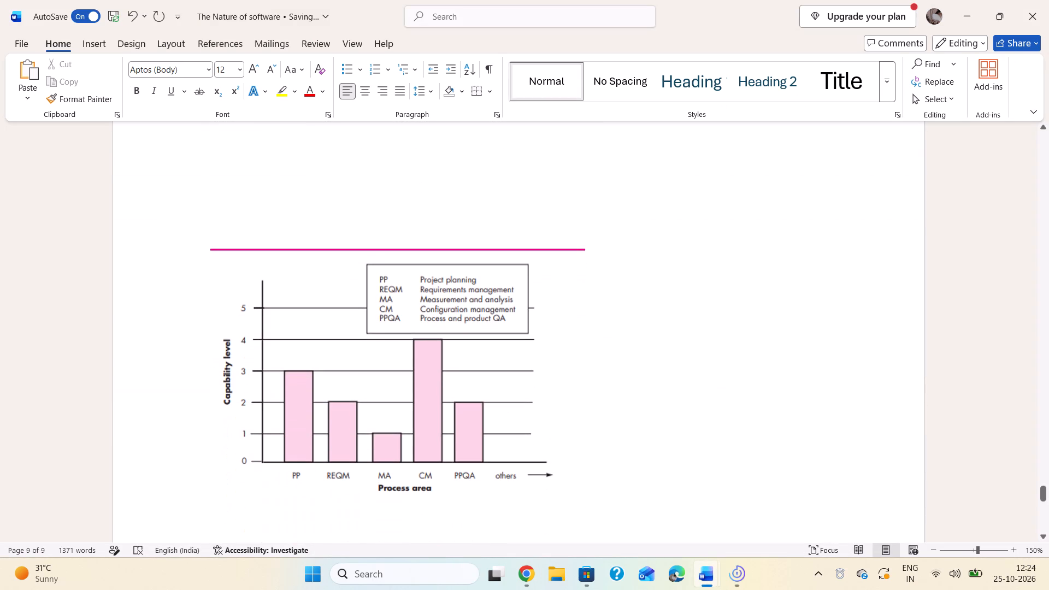
pyautogui.scroll(1, 504, 316)
pyautogui.scroll(-2, 504, 316)
pyautogui.scroll(1, 425, 292)
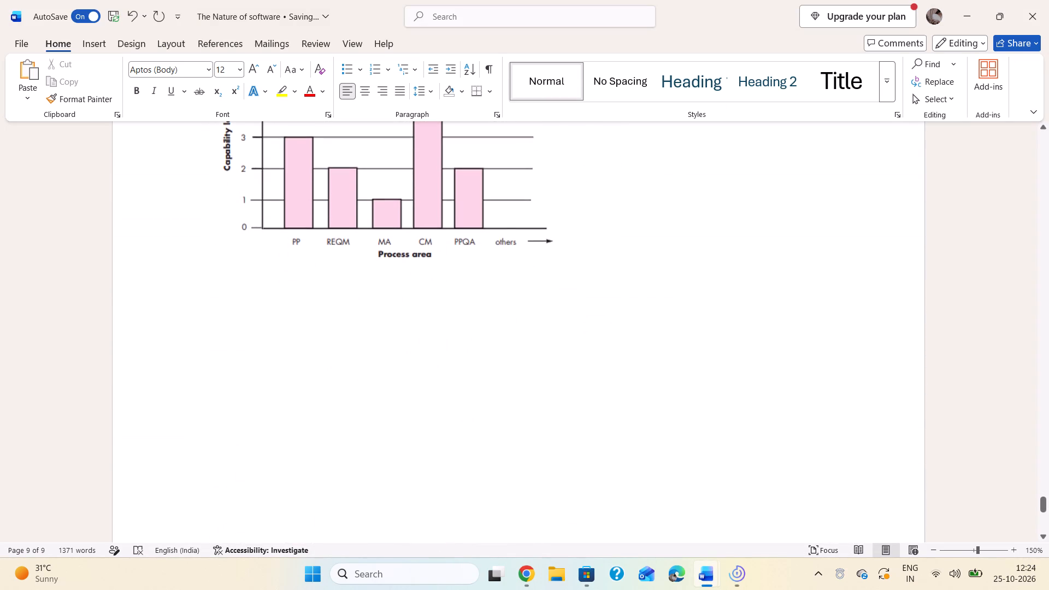
pyautogui.scroll(1, 425, 292)
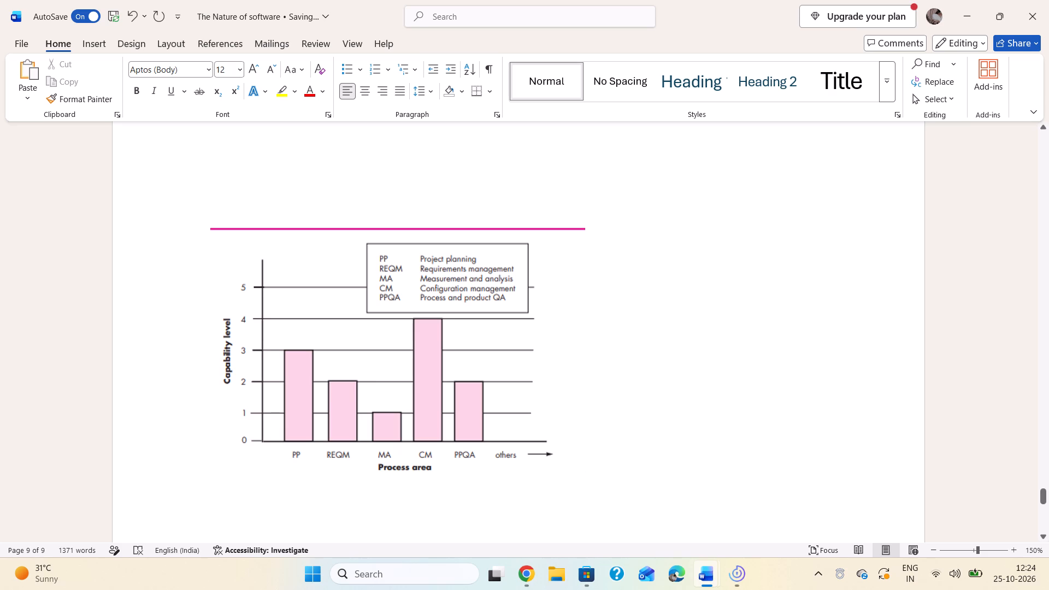
pyautogui.scroll(1, 425, 292)
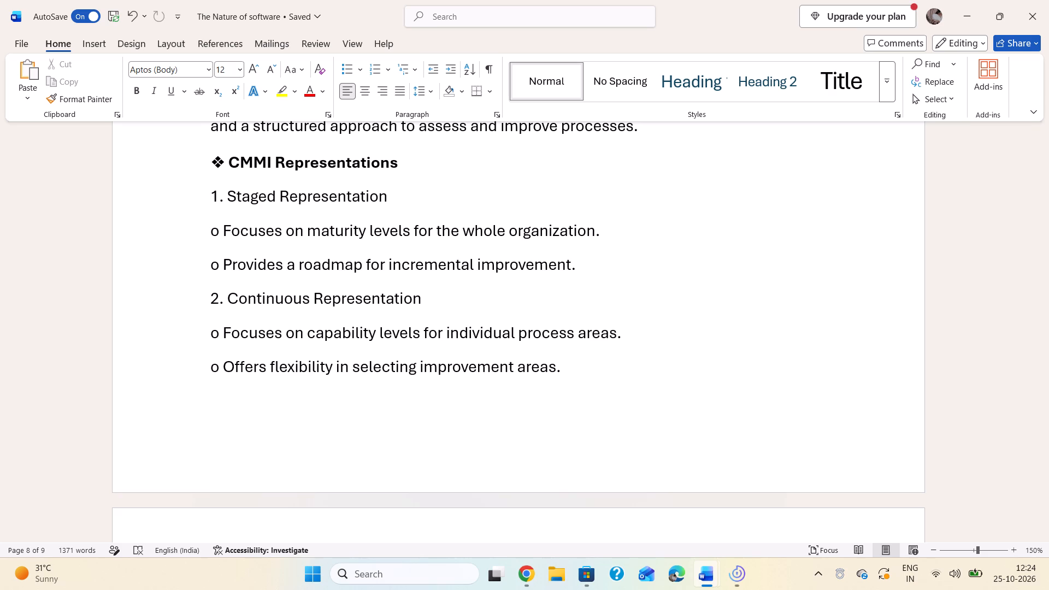
pyautogui.scroll(-1, 425, 292)
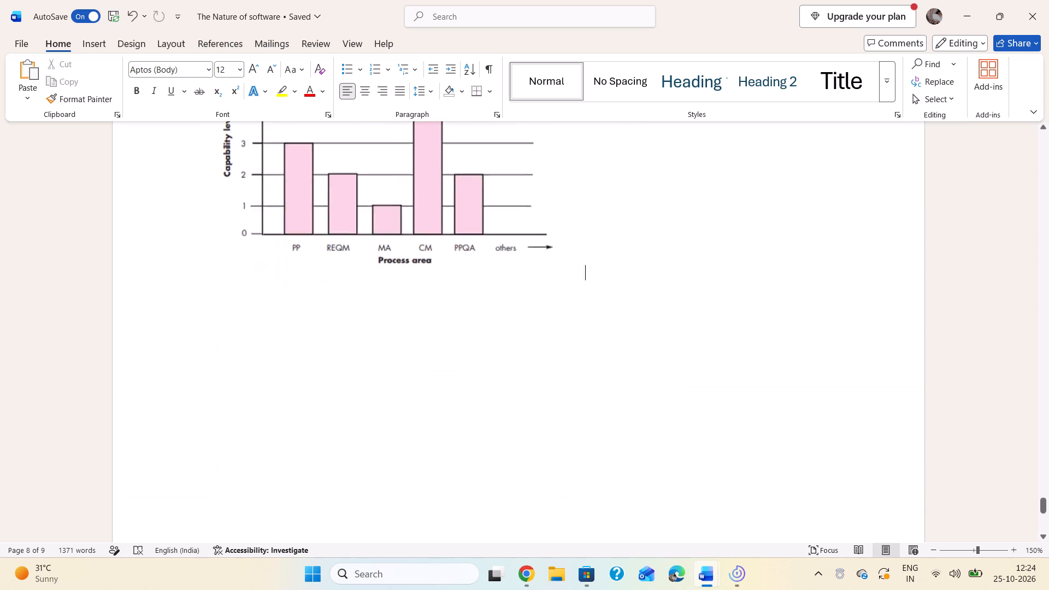
pyautogui.scroll(-1, 425, 292)
pyautogui.scroll(1, 425, 292)
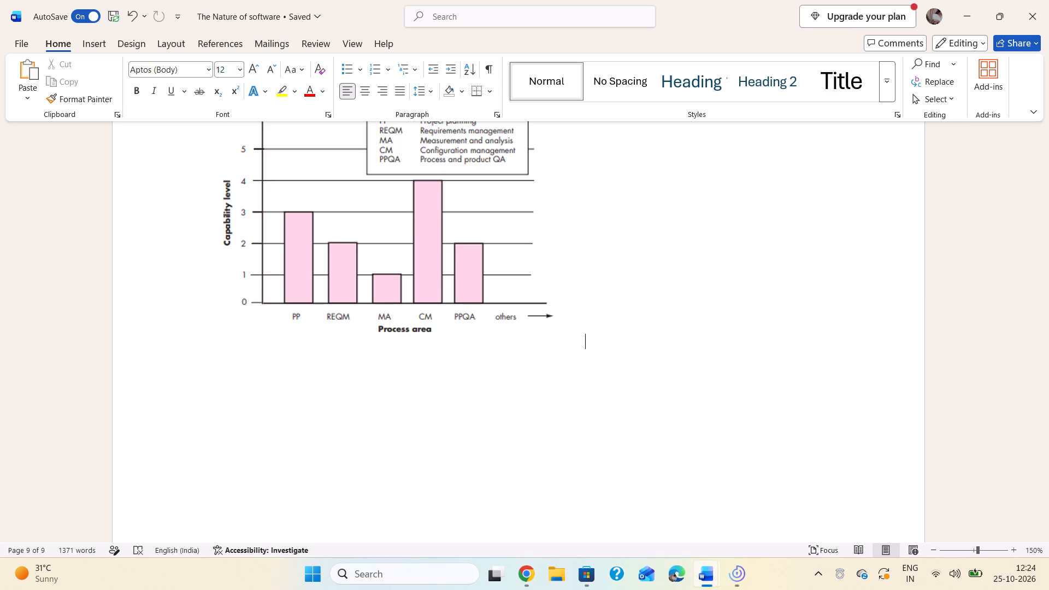
pyautogui.scroll(3, 425, 292)
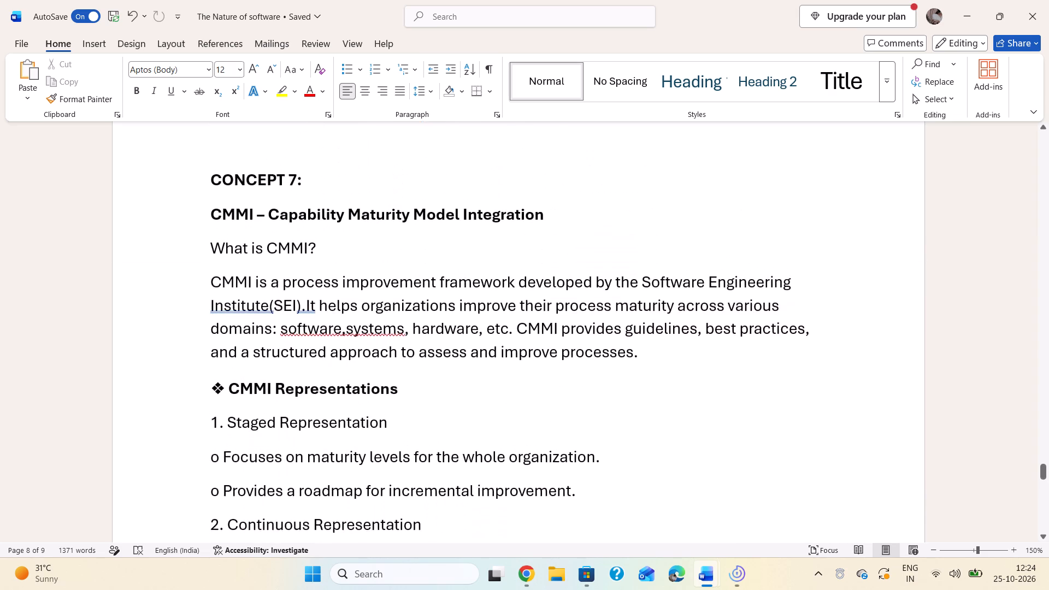
pyautogui.scroll(-2, 425, 292)
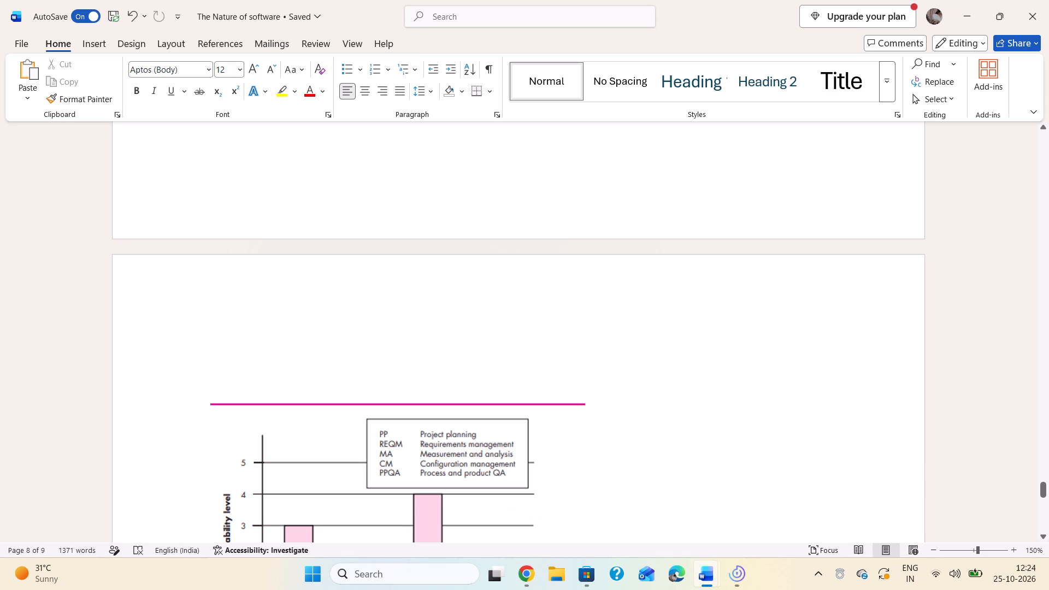
pyautogui.scroll(-1, 567, 414)
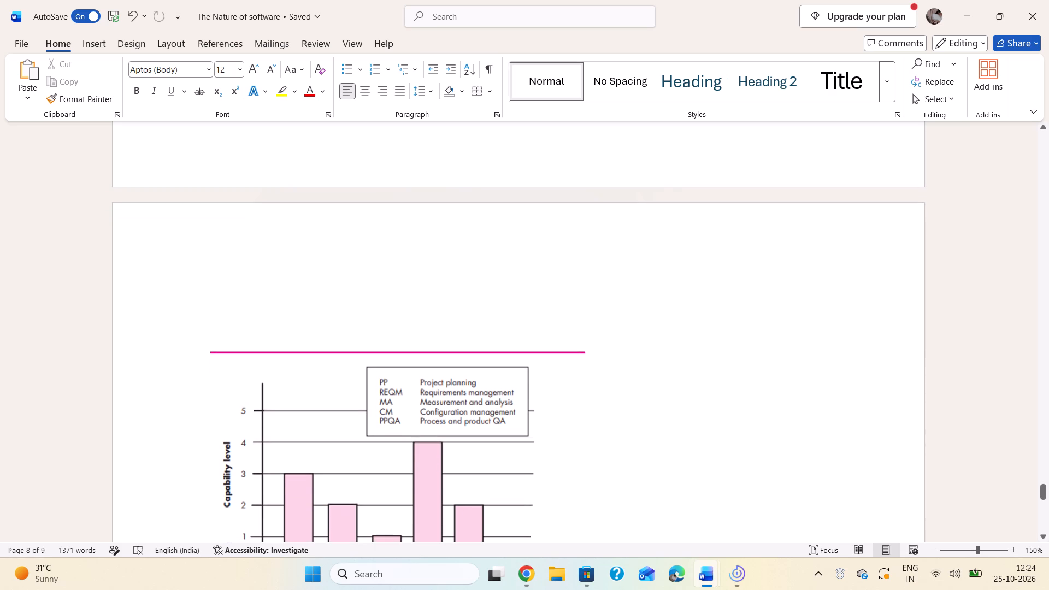
pyautogui.scroll(-1, 567, 414)
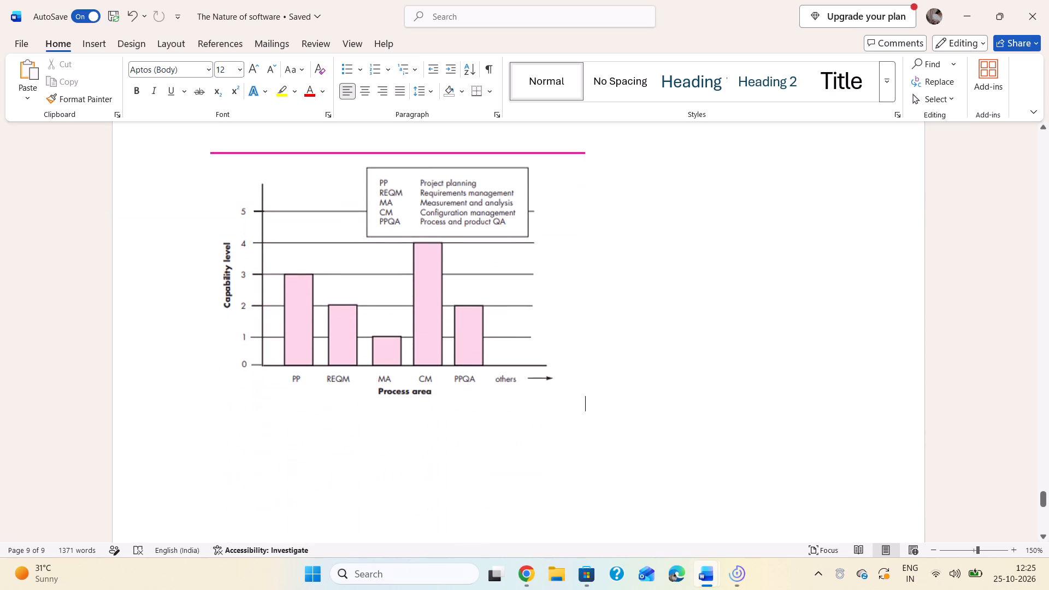
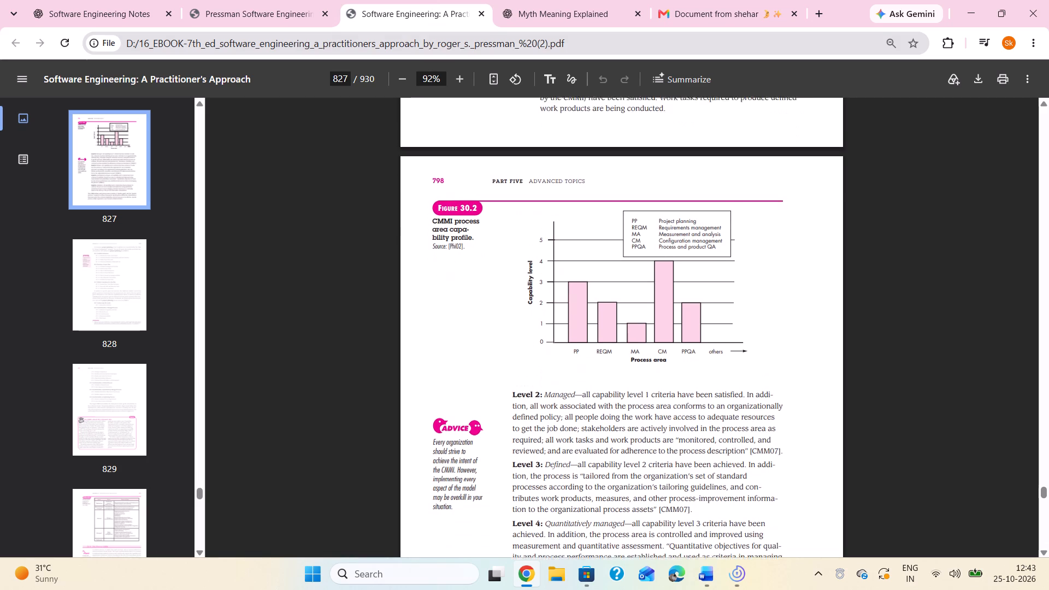
# Read the CMMI capability level definitions around Figure 30.2 in the textbook PDF, from Level 0 to Level 5.
pyautogui.scroll(2, 645, 278)
pyautogui.scroll(-2, 645, 278)
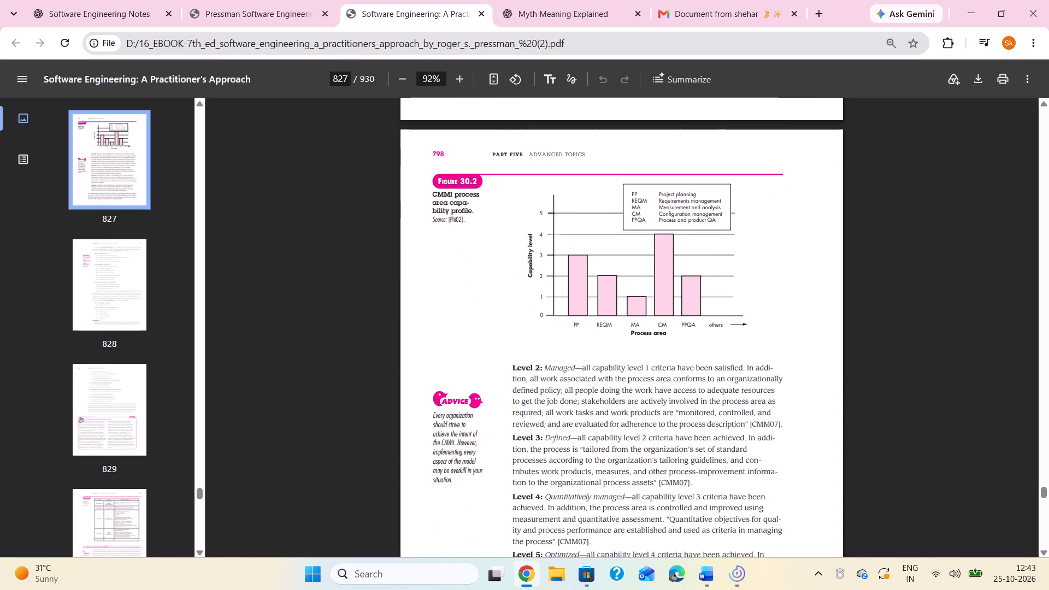
pyautogui.scroll(-3, 645, 278)
pyautogui.scroll(1, 645, 278)
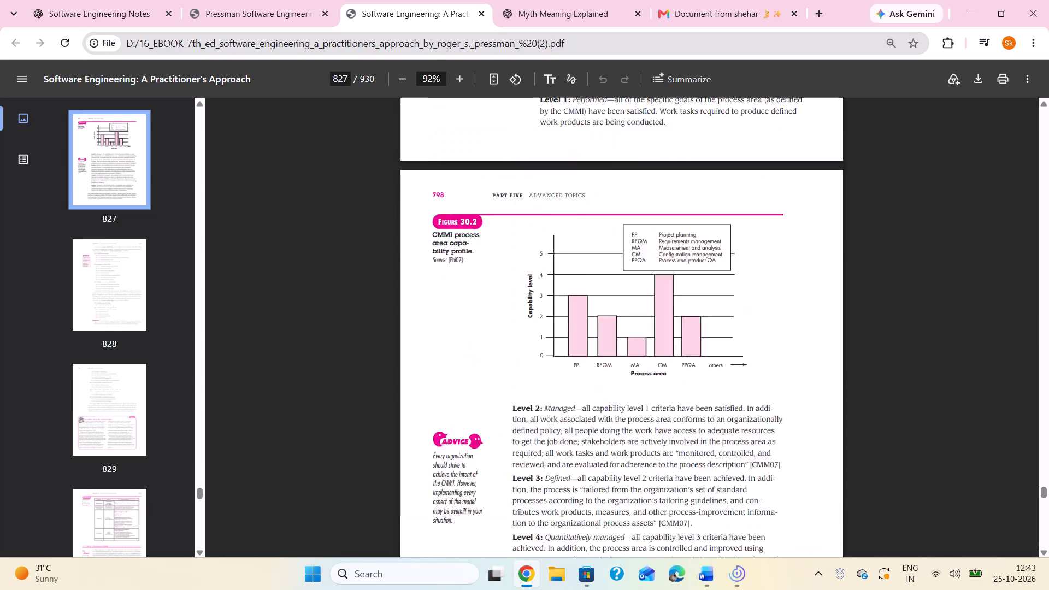
pyautogui.scroll(1, 645, 278)
pyautogui.scroll(-1, 645, 278)
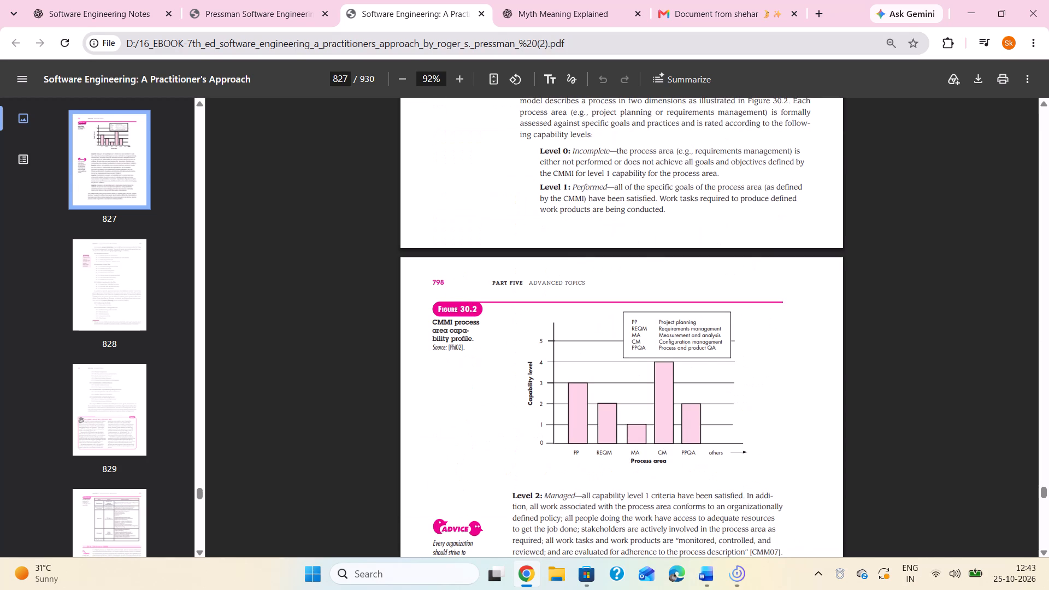
pyautogui.scroll(-3, 645, 278)
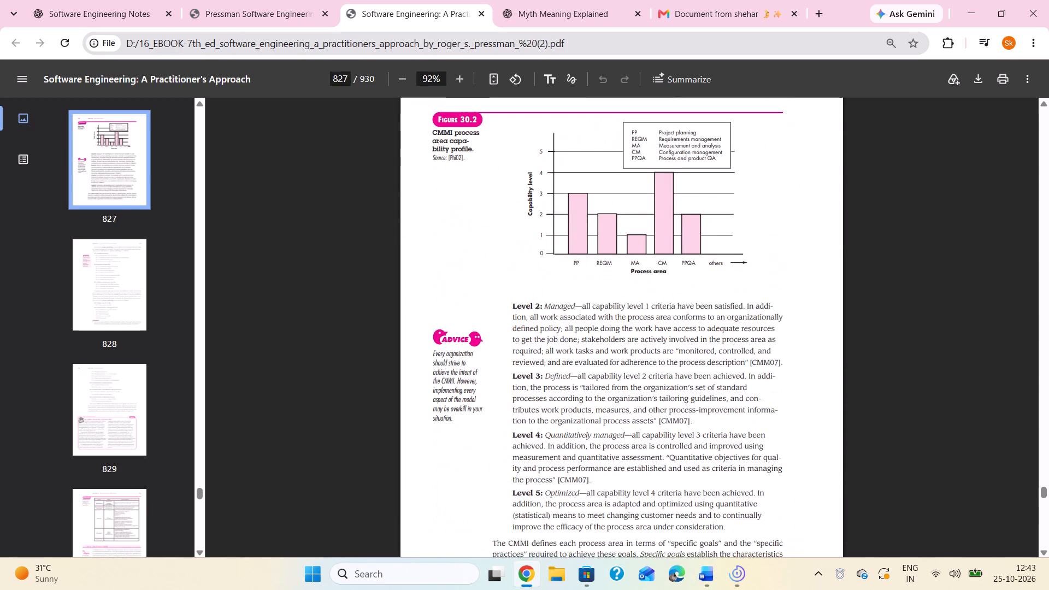
pyautogui.scroll(-1, 645, 278)
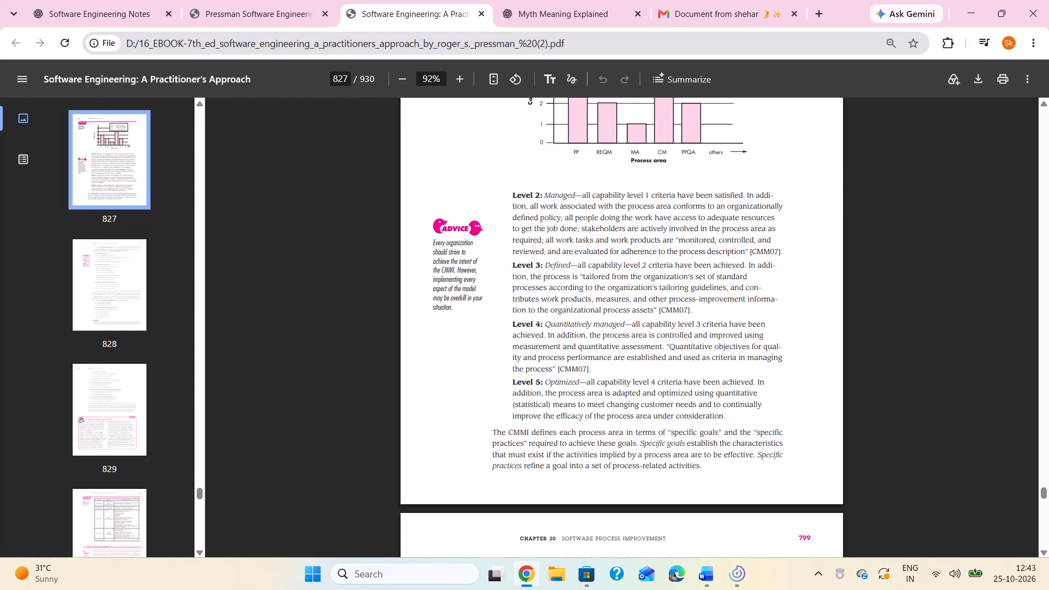
pyautogui.scroll(2, 645, 278)
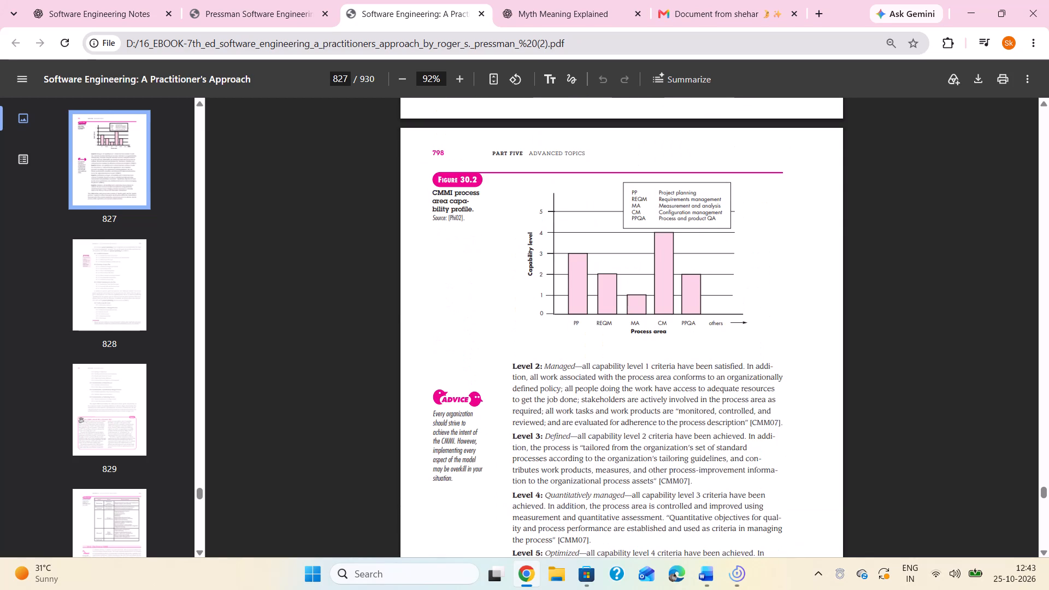
pyautogui.scroll(2, 645, 278)
pyautogui.scroll(-2, 645, 278)
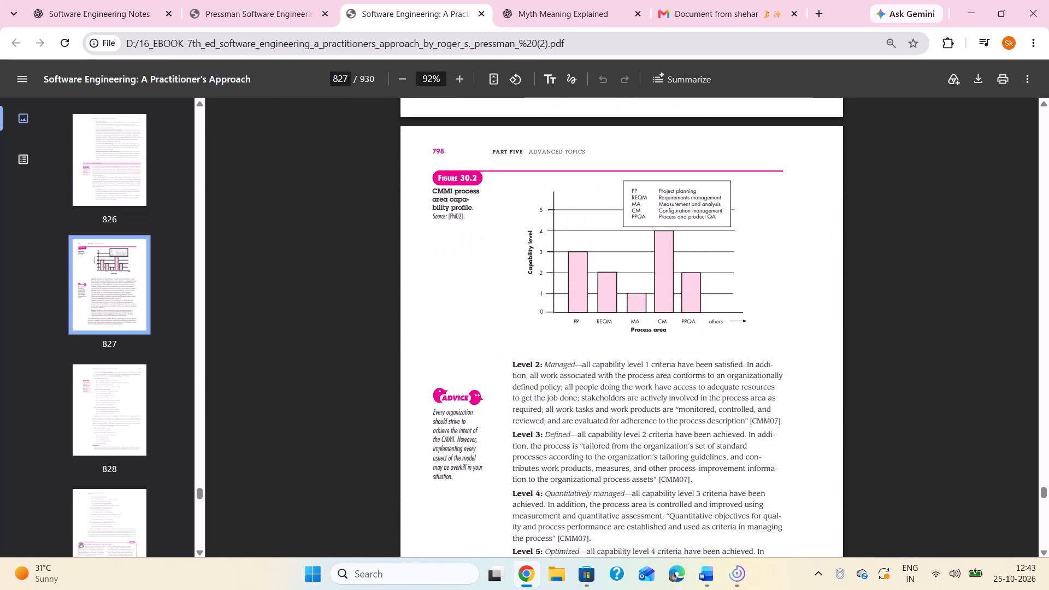
pyautogui.scroll(-7, 645, 278)
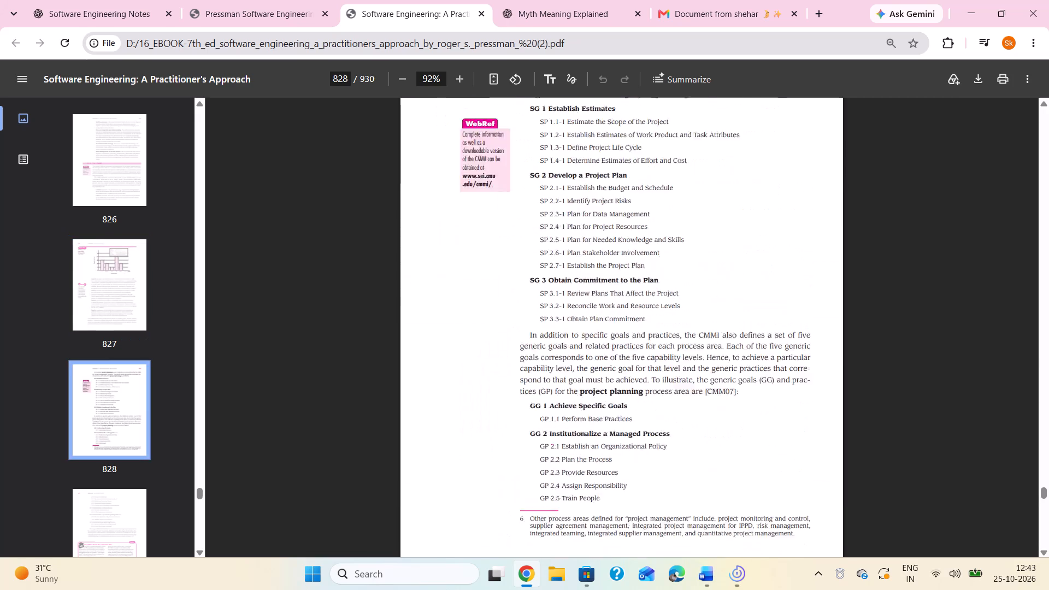
pyautogui.scroll(-2, 645, 278)
pyautogui.scroll(6, 645, 278)
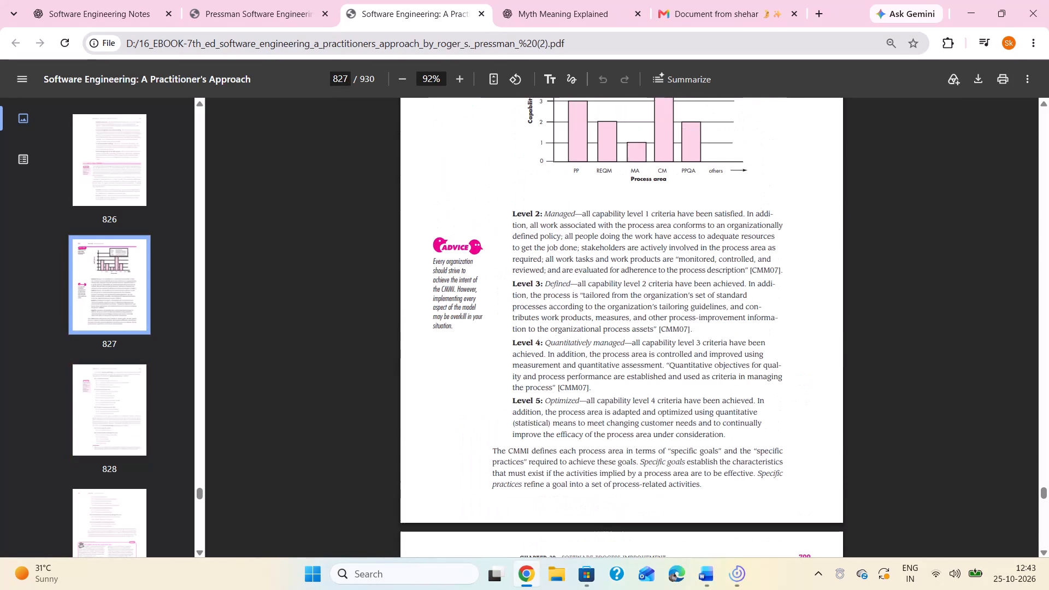
pyautogui.scroll(2, 645, 278)
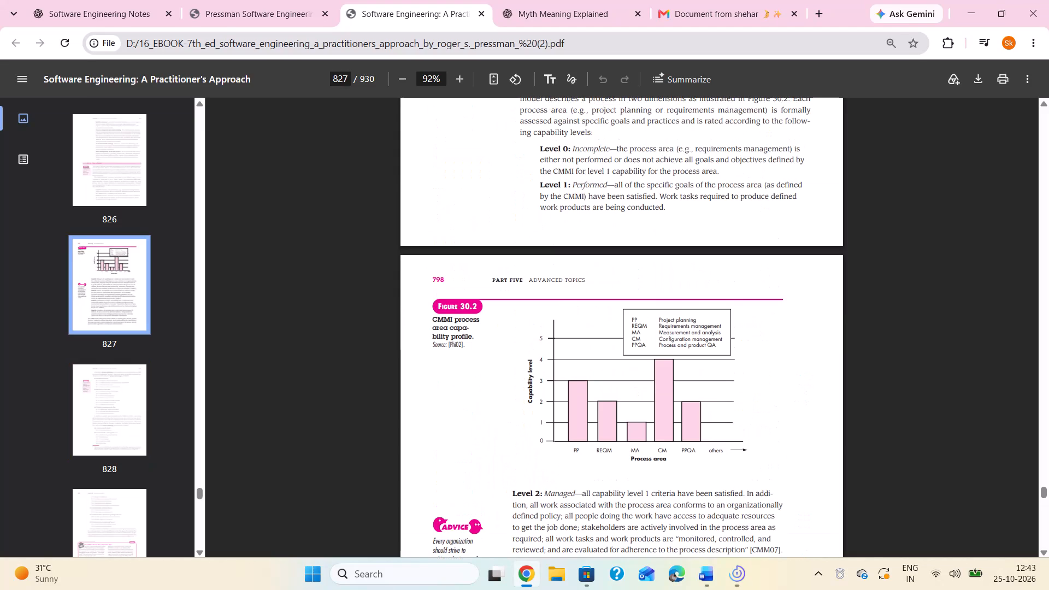
pyautogui.scroll(-4, 645, 278)
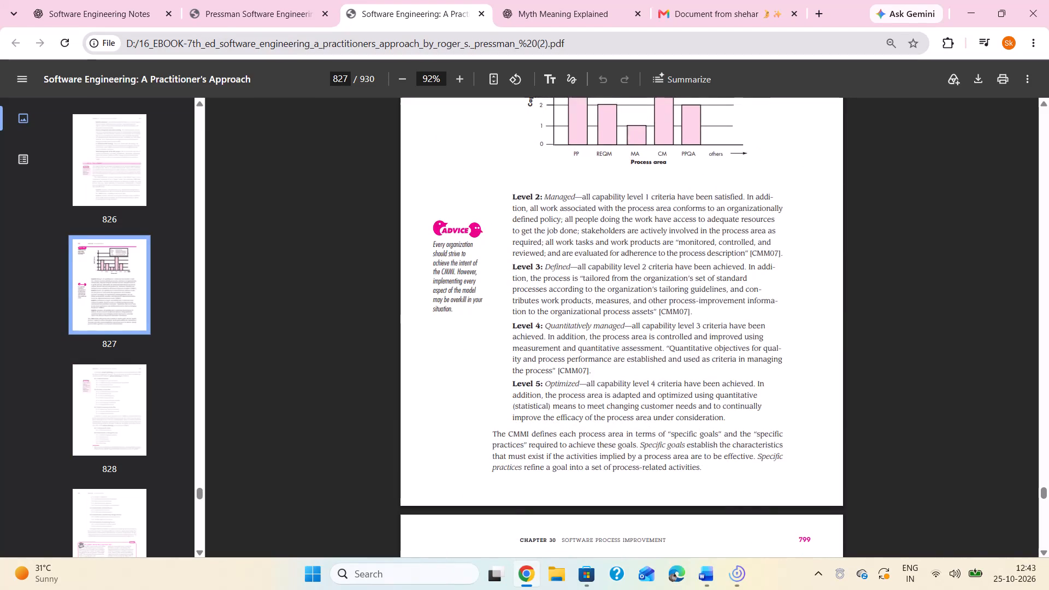
# Examine the CMMI specific and generic goals and the Figure 30.3 maturity level table, returning to the capability level definitions.
pyautogui.scroll(-2, 645, 278)
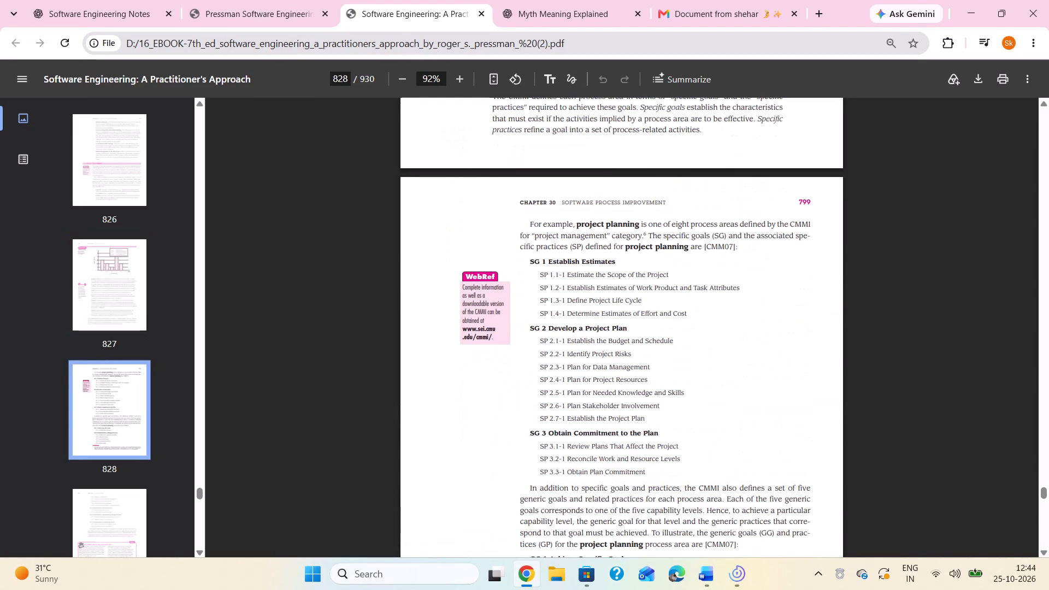
pyautogui.scroll(-3, 645, 278)
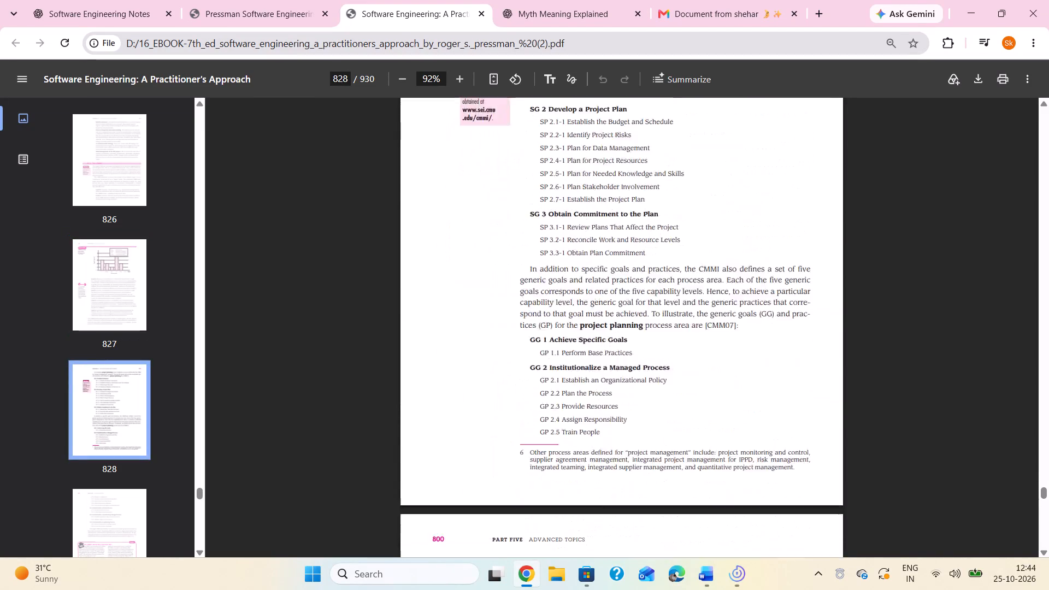
pyautogui.scroll(-6, 645, 278)
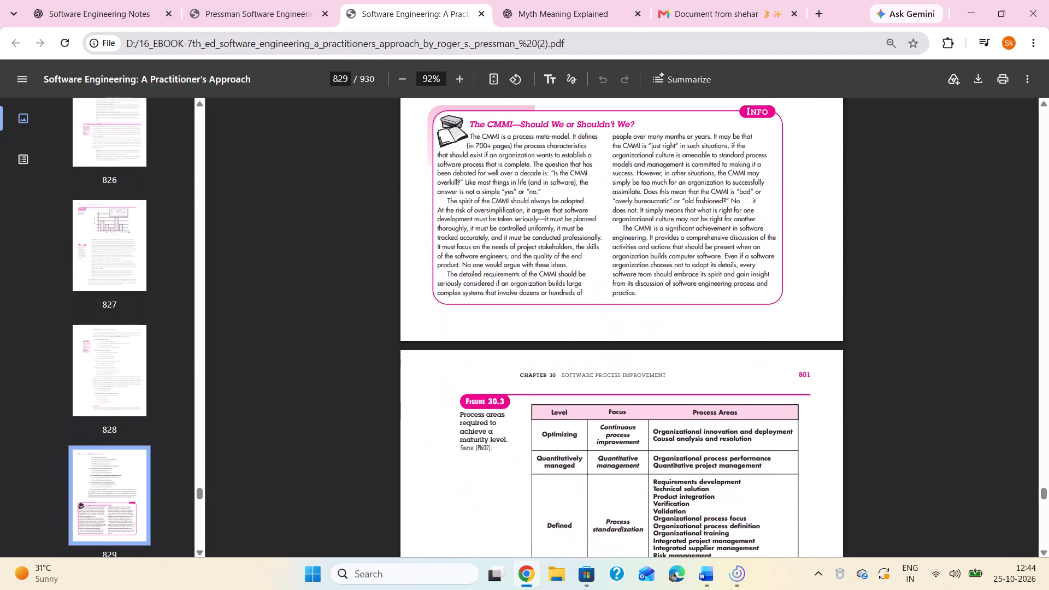
pyautogui.scroll(-4, 645, 278)
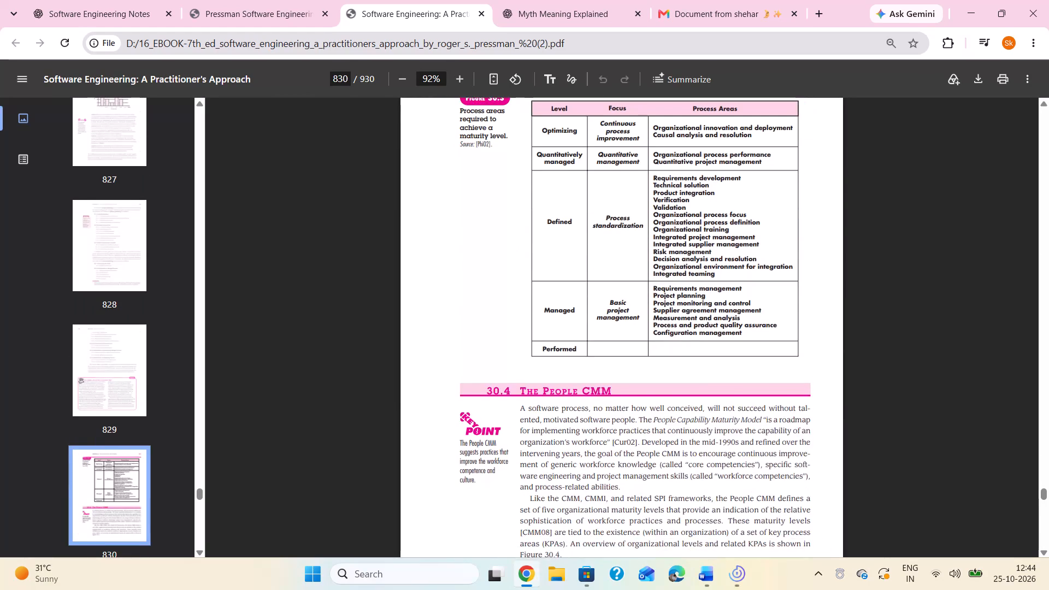
pyautogui.scroll(3, 645, 278)
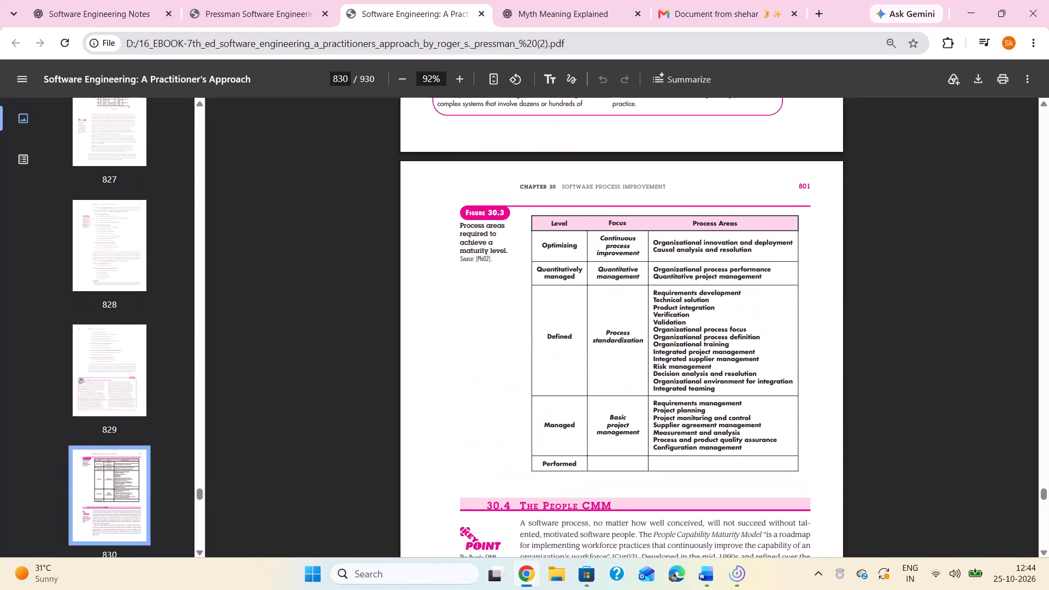
pyautogui.scroll(1, 645, 278)
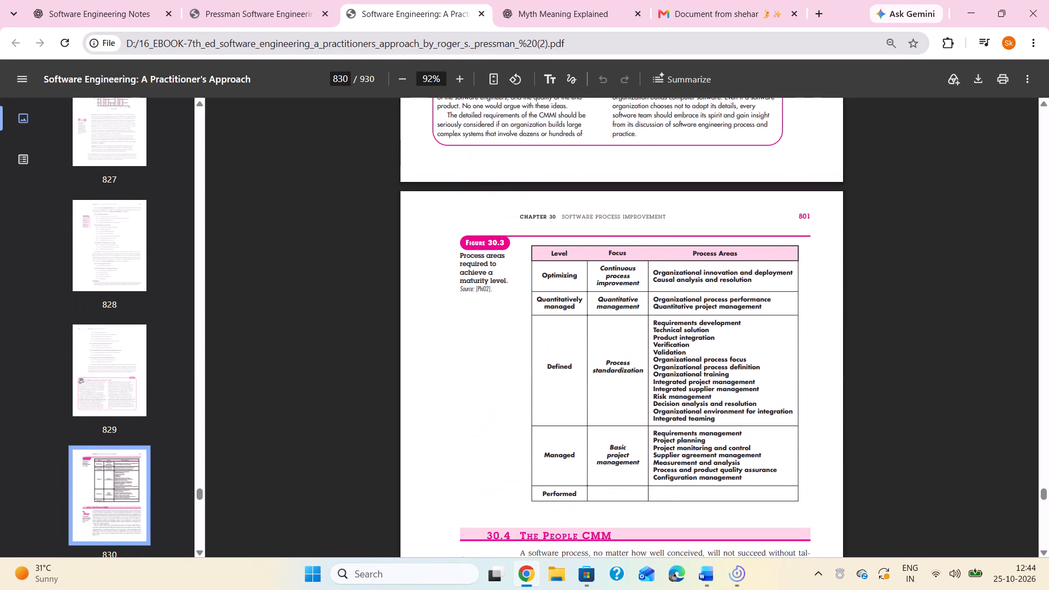
pyautogui.scroll(11, 645, 278)
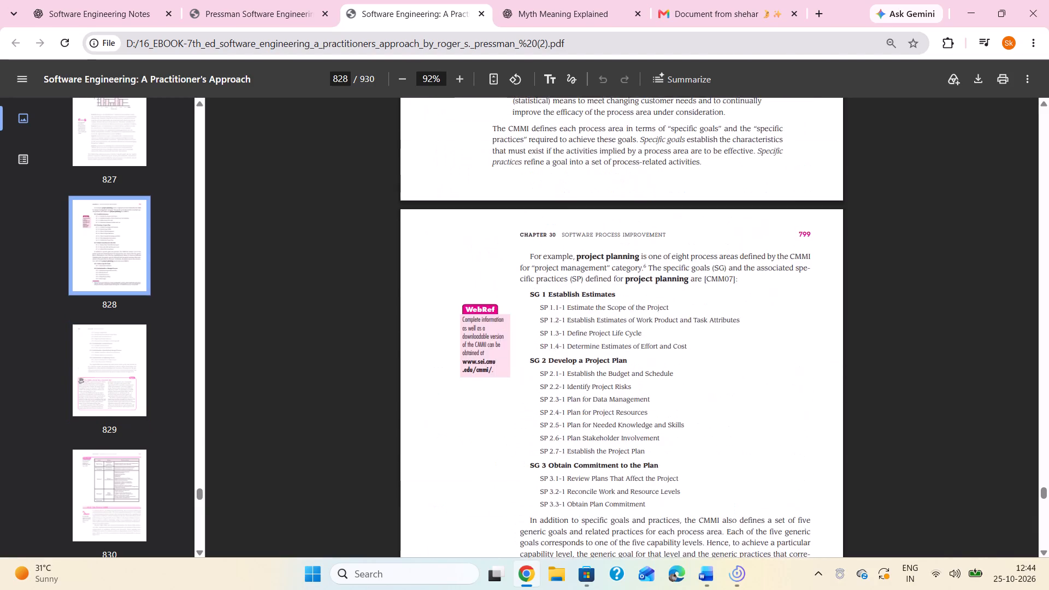
pyautogui.scroll(4, 645, 278)
pyautogui.scroll(-1, 645, 278)
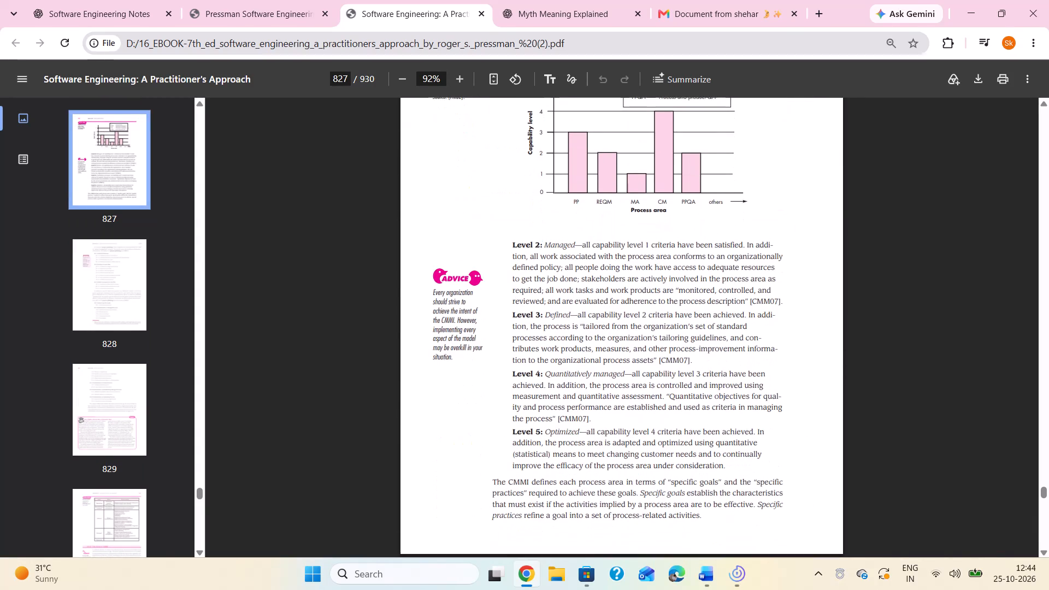
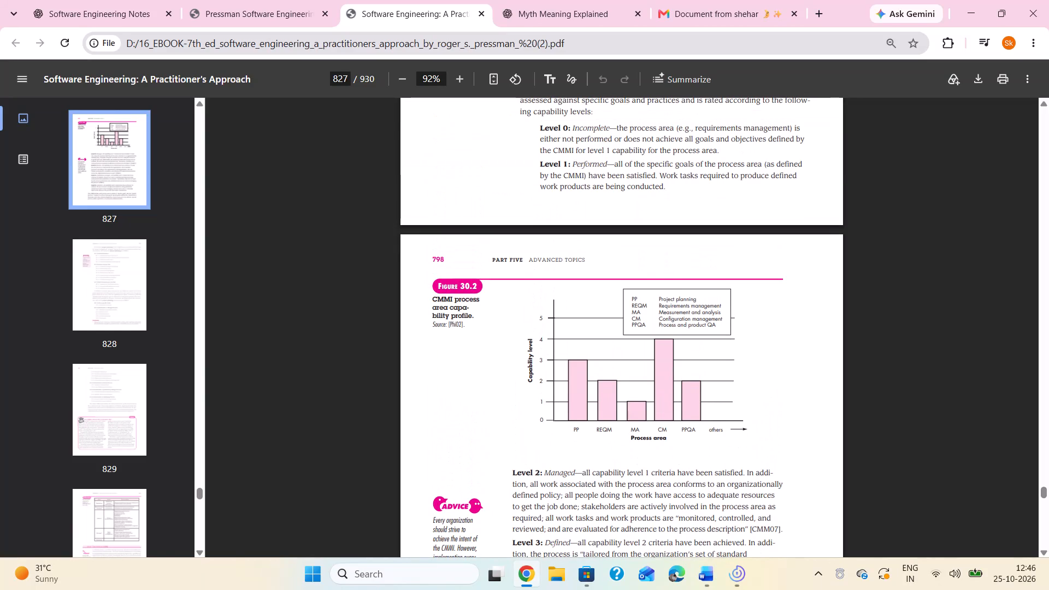
# Reread the Level 0 and Level 1 capability definitions and examine the Figure 30.2 CMMI process area capability profile at 150% magnification.
pyautogui.scroll(1, 599, 129)
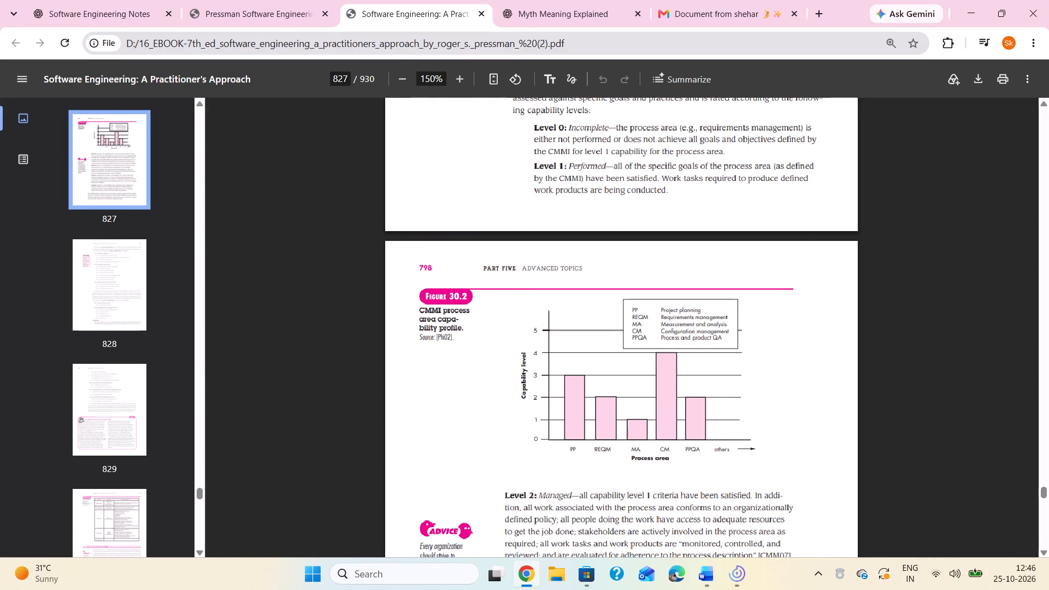
pyautogui.scroll(1, 599, 129)
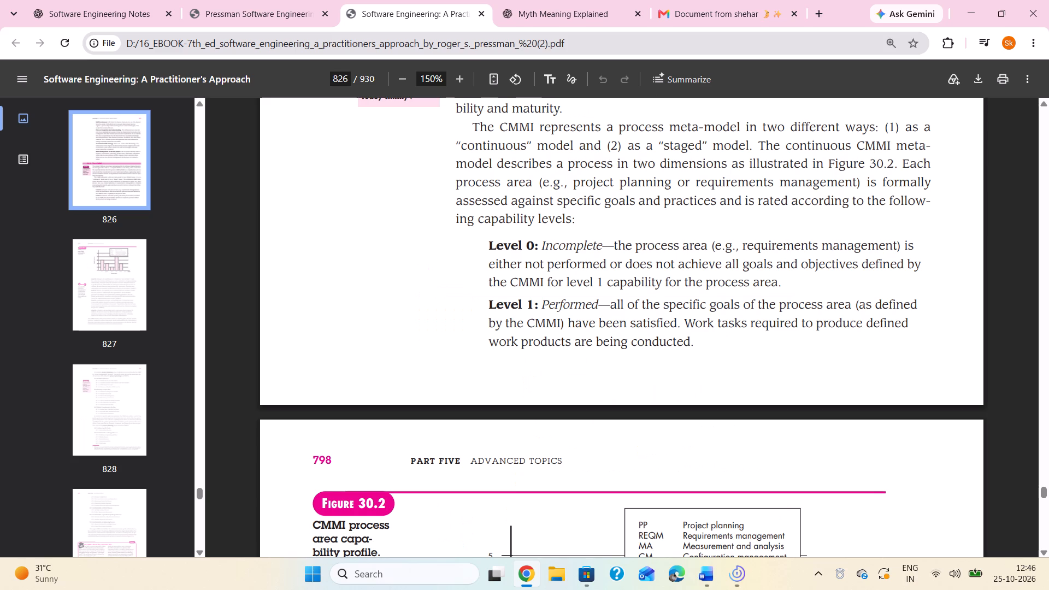
pyautogui.scroll(-4, 635, 166)
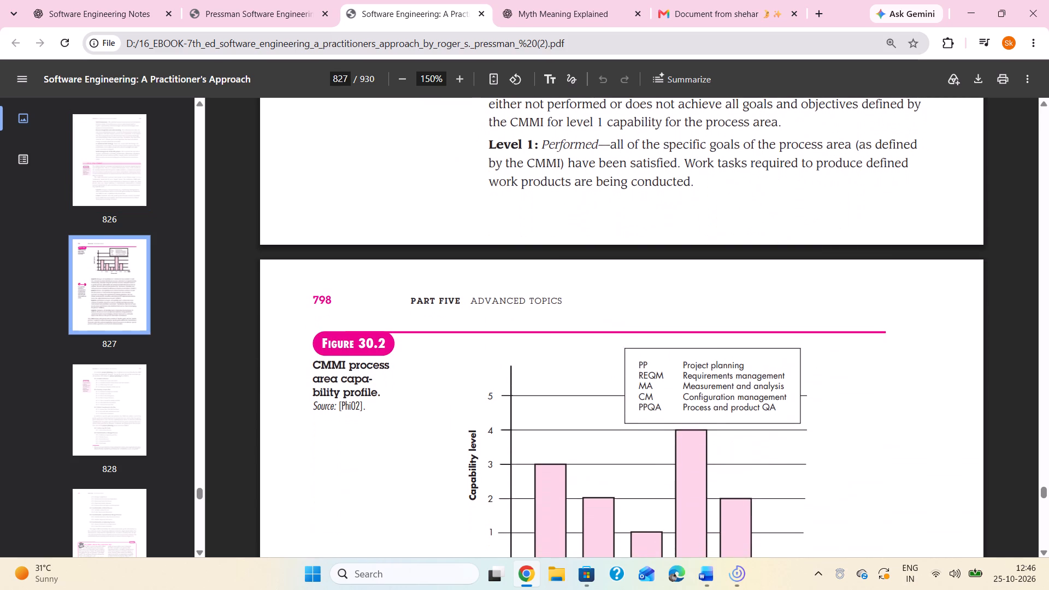
pyautogui.click(635, 166)
pyautogui.scroll(1, 635, 166)
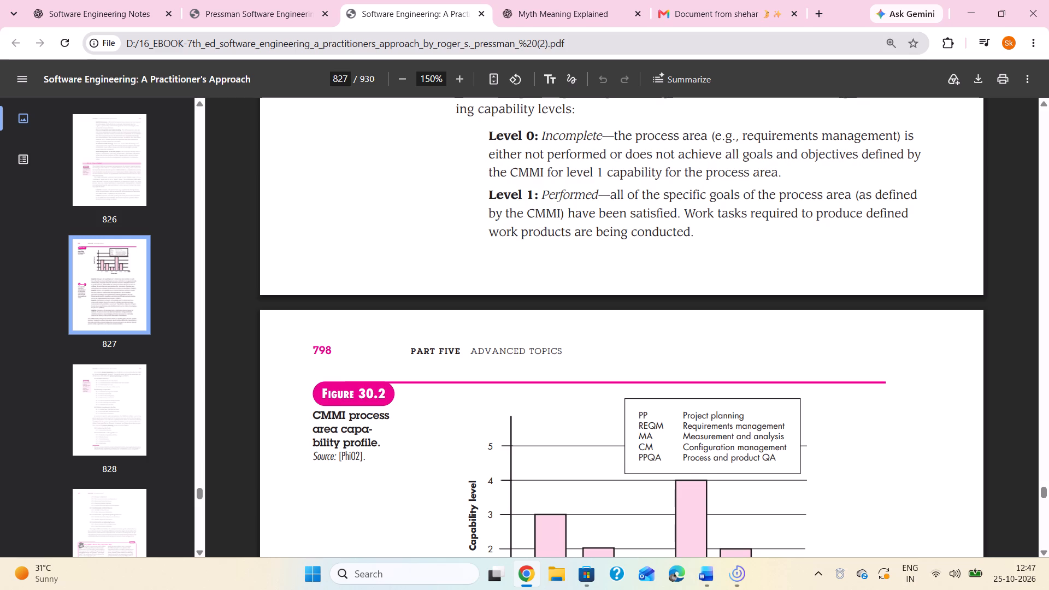
pyautogui.scroll(-1, 635, 166)
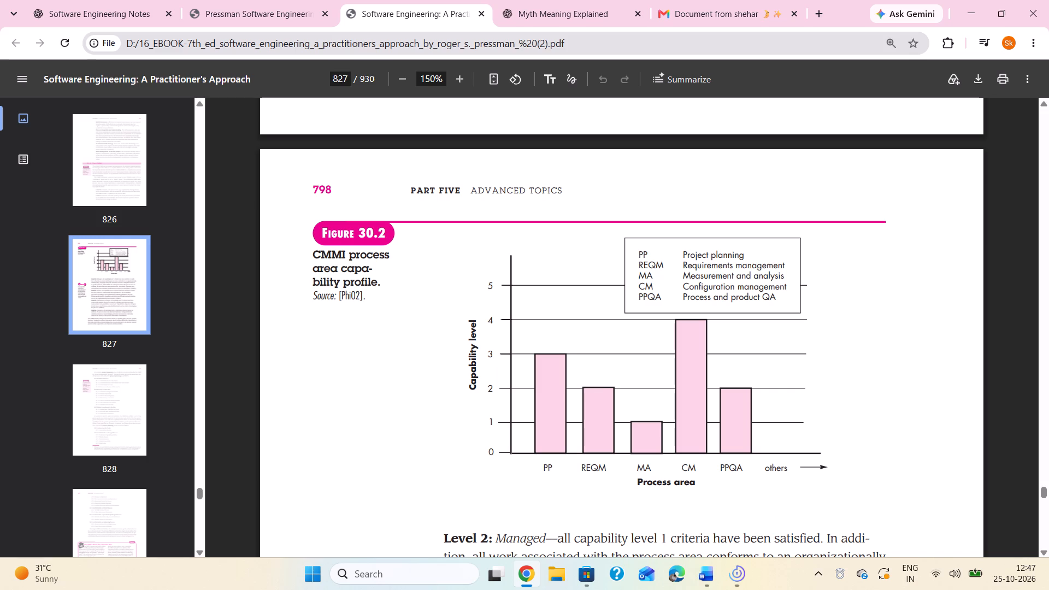
pyautogui.scroll(-1, 635, 166)
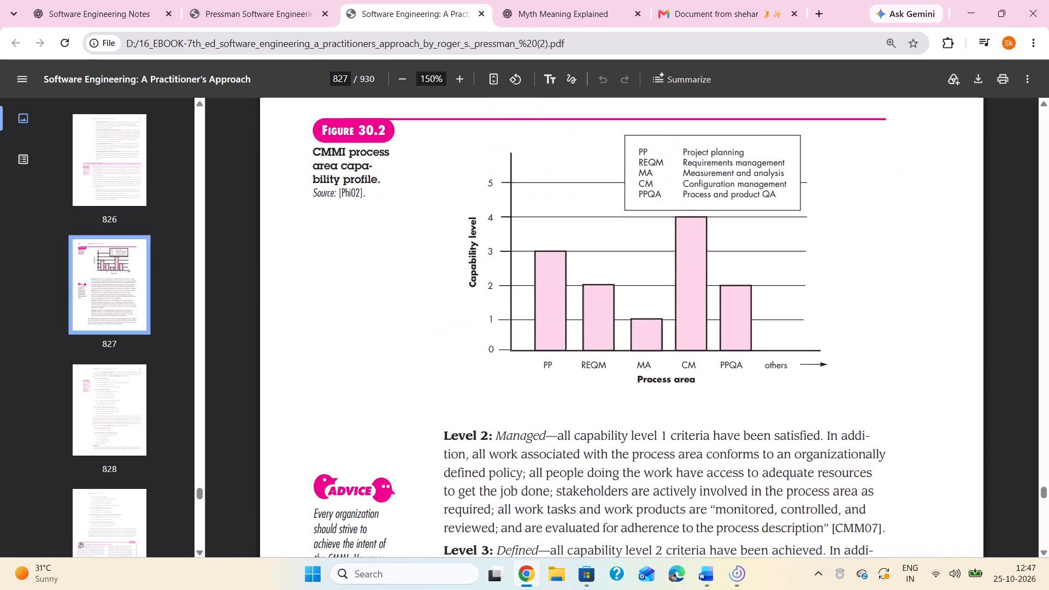
pyautogui.scroll(-1, 635, 166)
pyautogui.scroll(3, 635, 166)
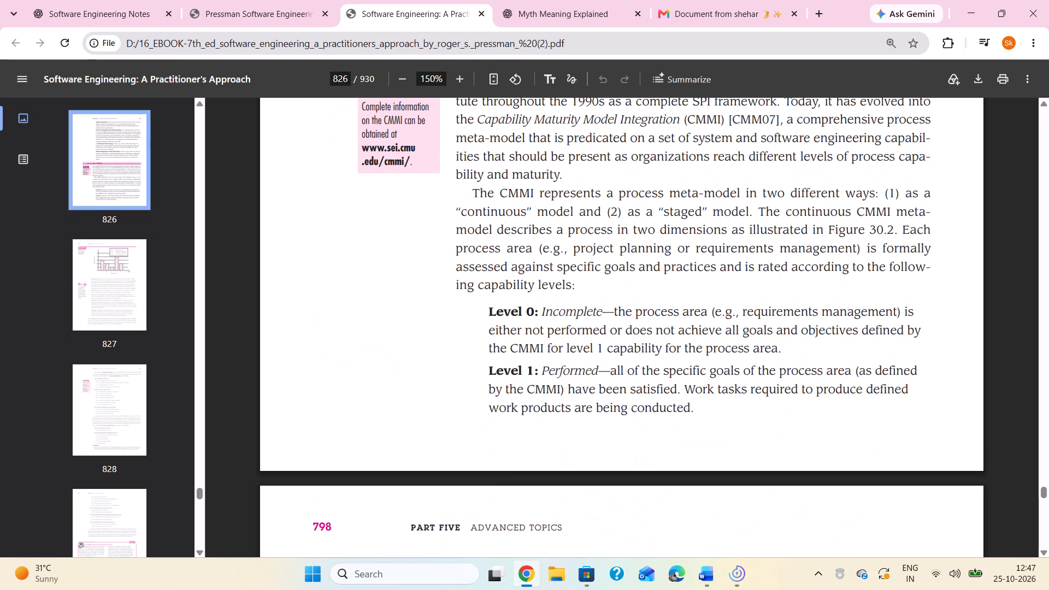
pyautogui.scroll(-2, 635, 166)
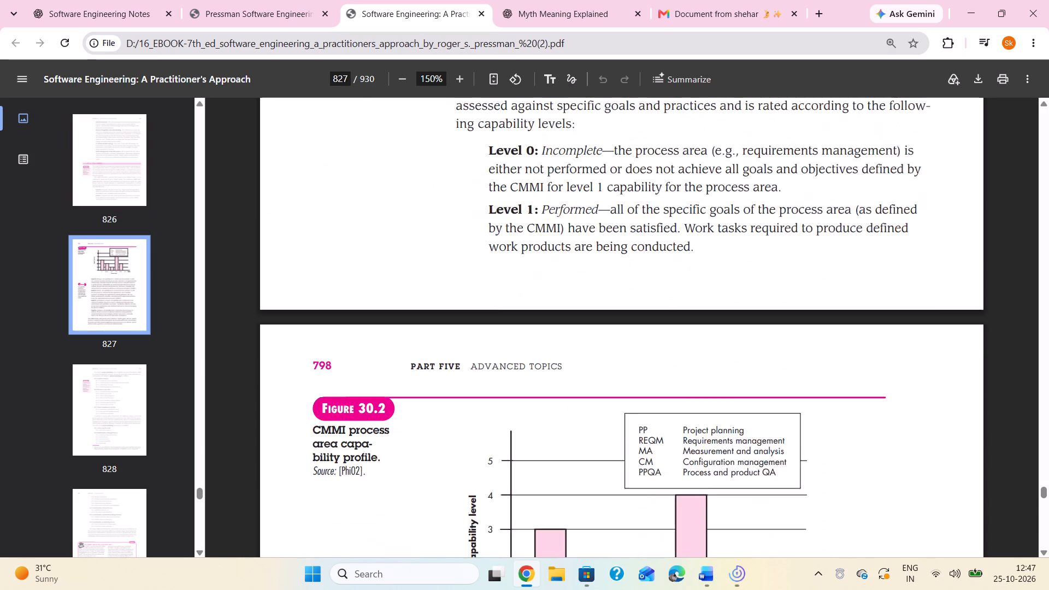
pyautogui.scroll(-2, 635, 166)
pyautogui.scroll(1, 635, 166)
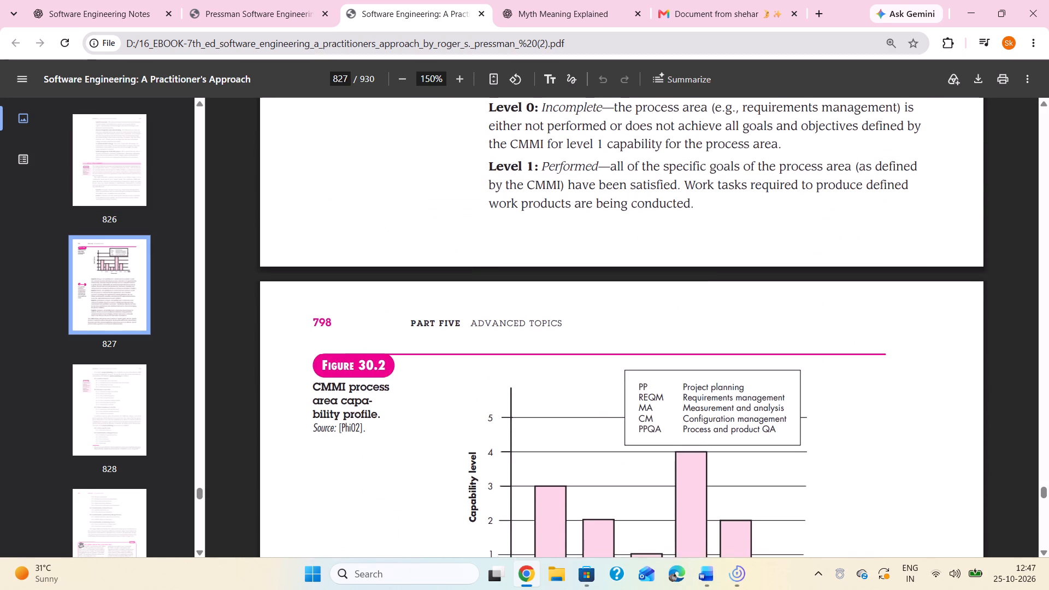
# Read the Level 2 to Level 5 capability definitions below Figure 30.2 and the paragraph on CMMI specific goals and practices.
pyautogui.scroll(1, 635, 166)
pyautogui.scroll(-5, 635, 166)
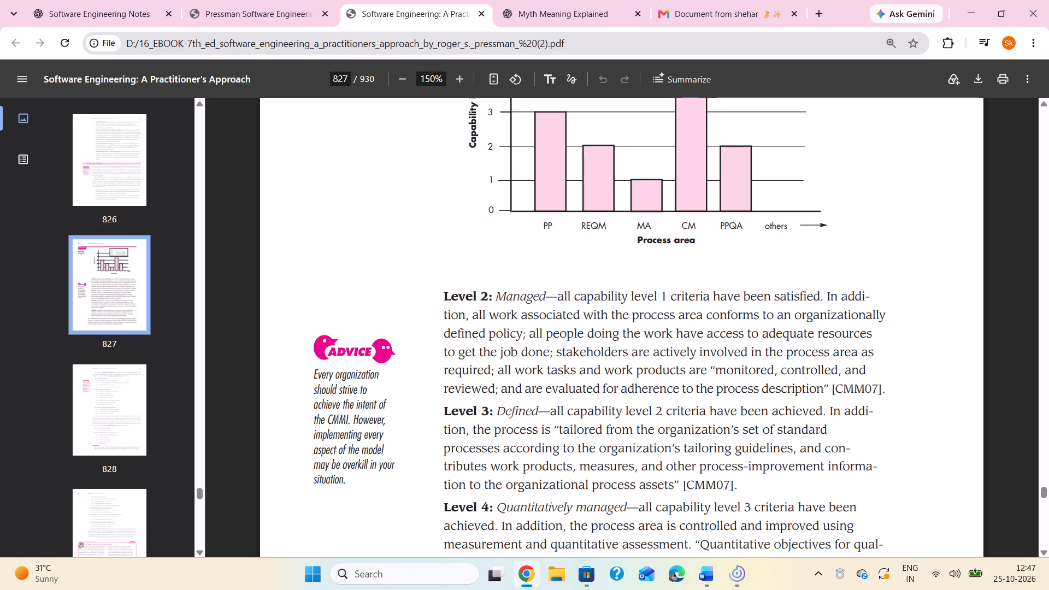
pyautogui.scroll(-2, 635, 166)
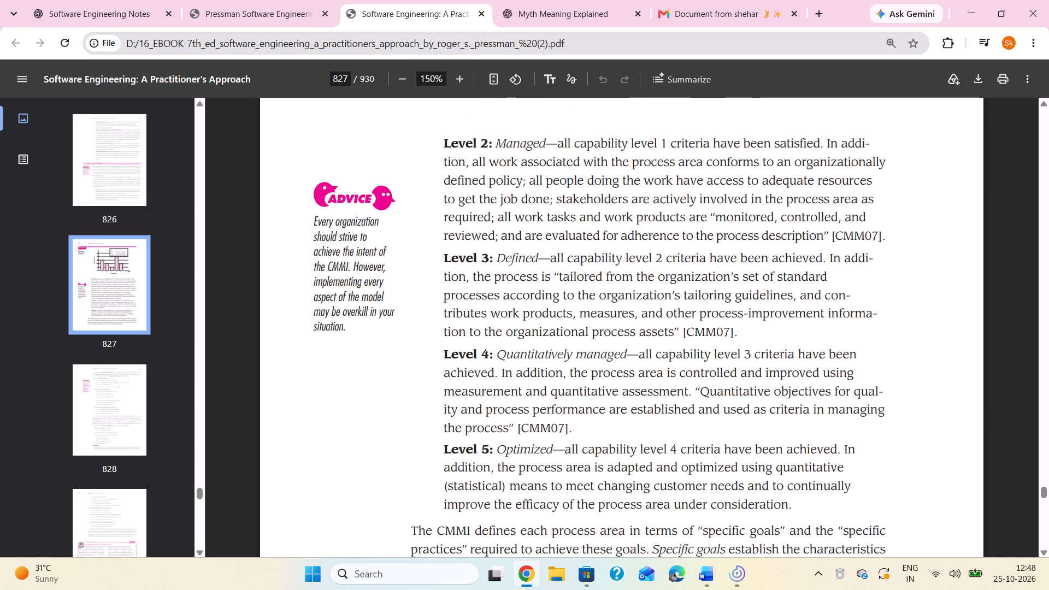
pyautogui.scroll(-3, 635, 166)
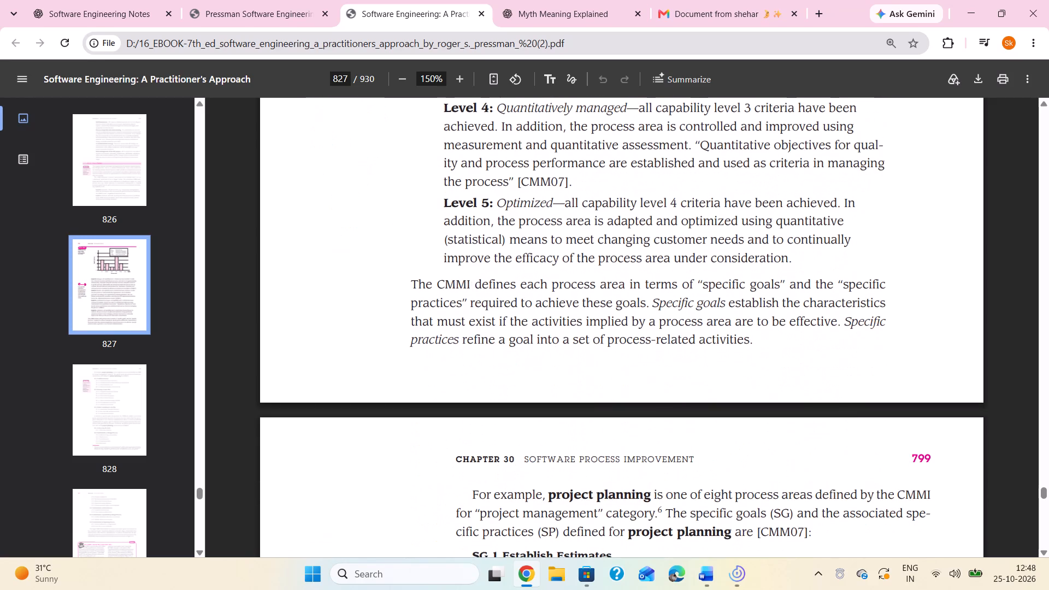
# Switch to the Software Engineering Notes conversation in ChatGPT to consult its textbook-based notes.
pyautogui.click(119, 0)
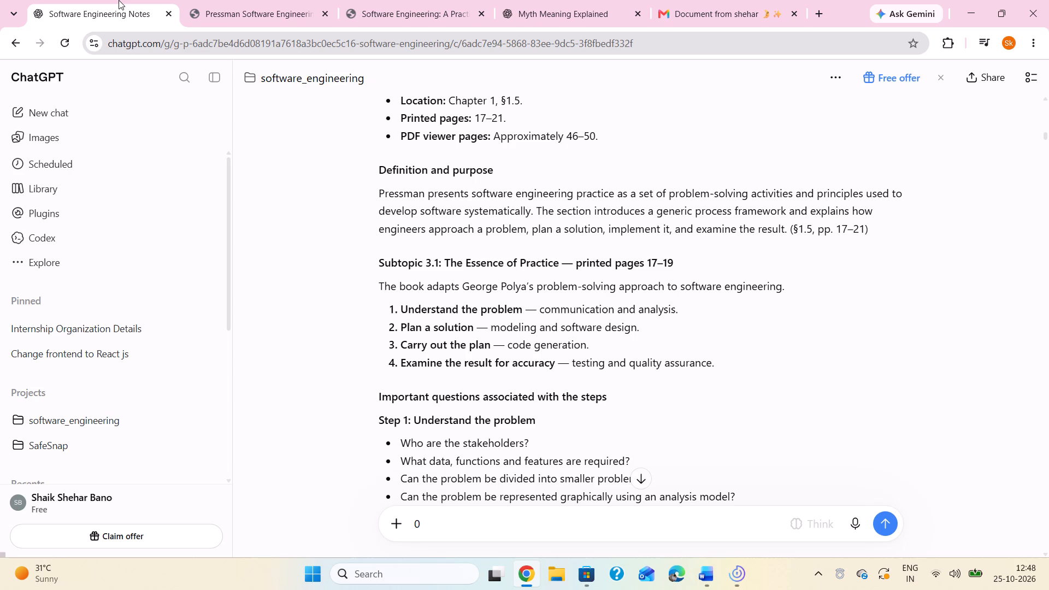
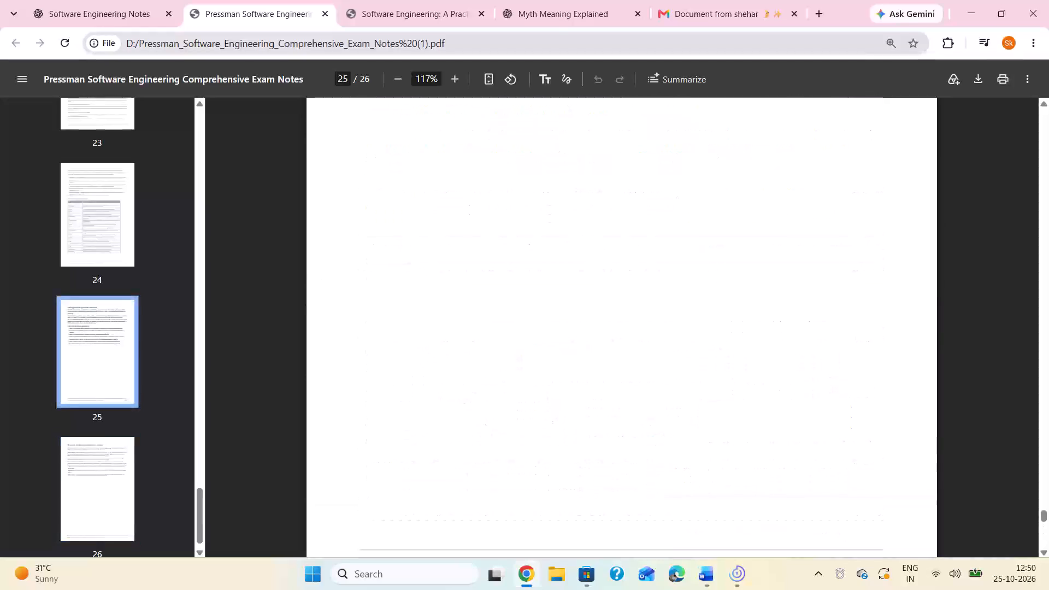
# Skim the exam notes PDF backward from the Concept 8 revision pages to the CMMI sections 7.10 through 7.7.
pyautogui.scroll(6, 460, 424)
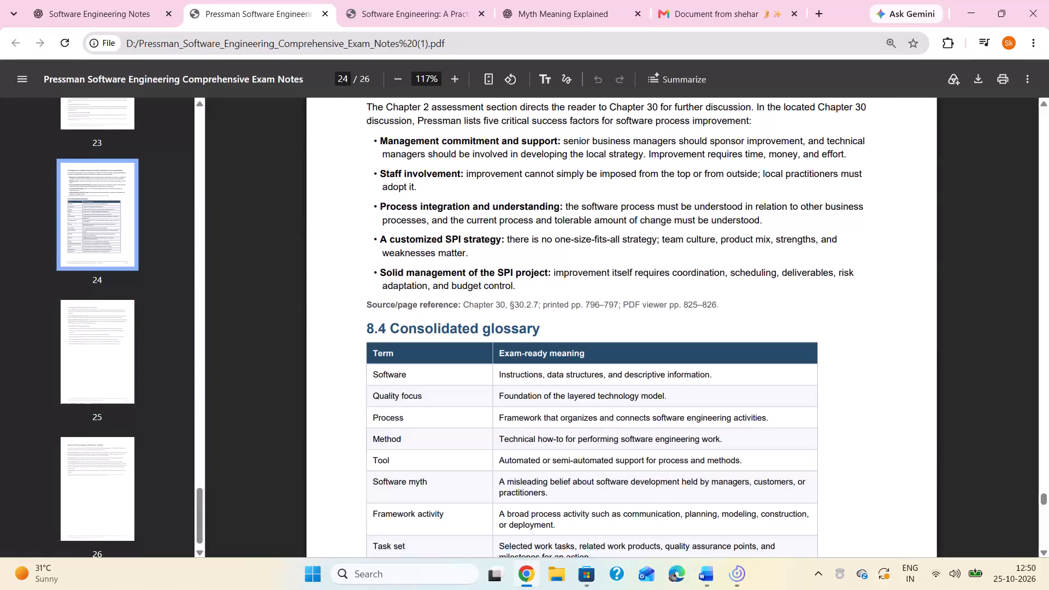
pyautogui.scroll(6, 460, 424)
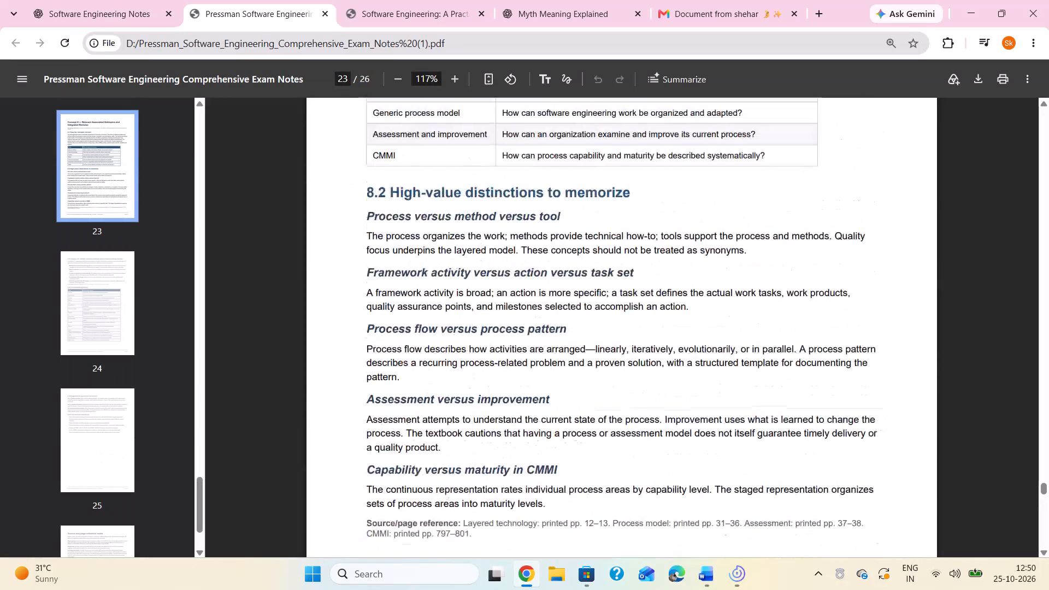
pyautogui.scroll(4, 460, 424)
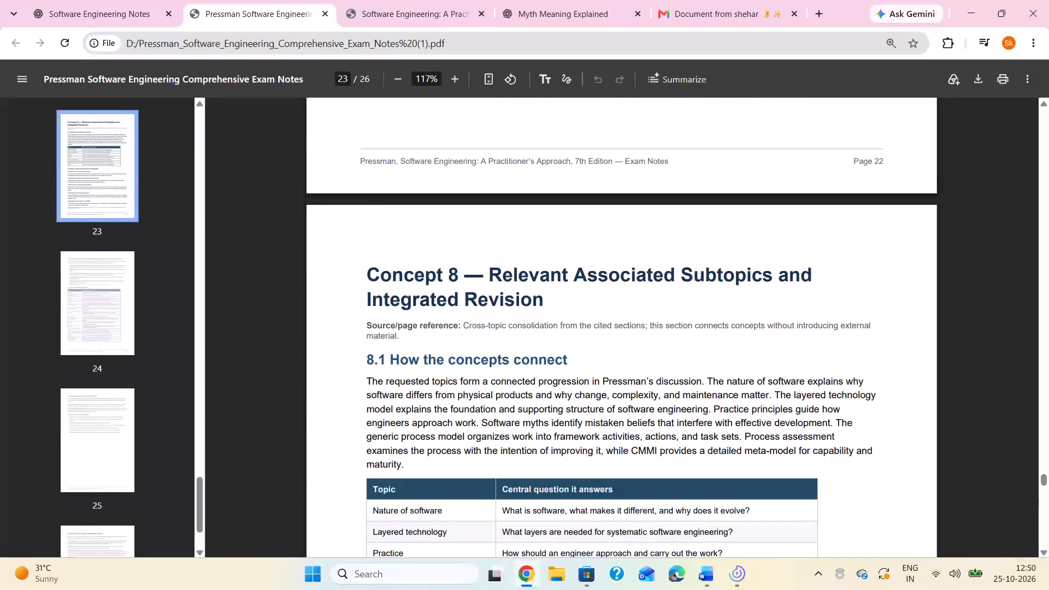
pyautogui.scroll(4, 460, 424)
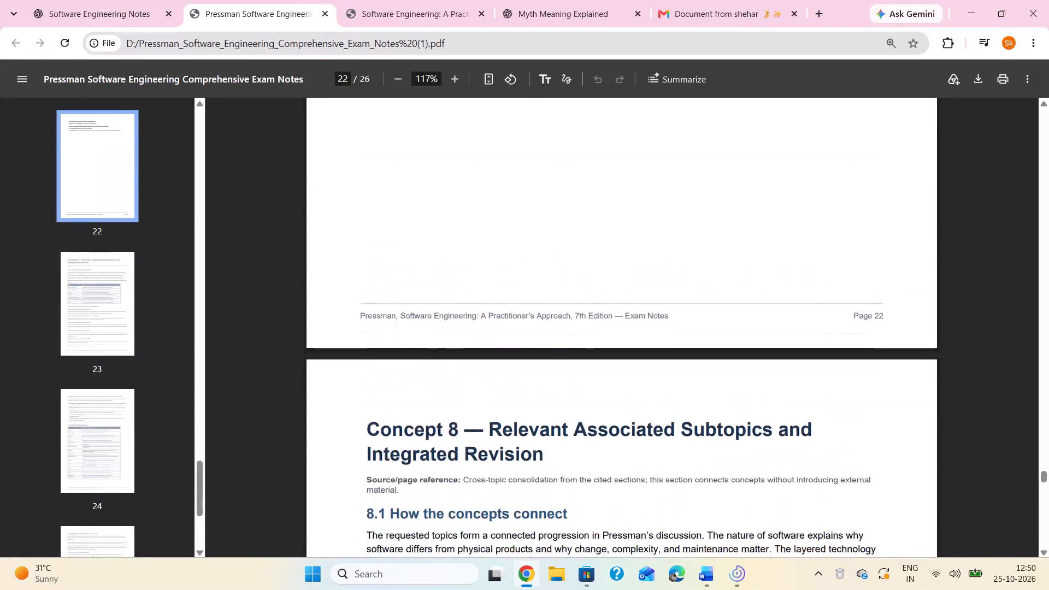
pyautogui.scroll(6, 460, 424)
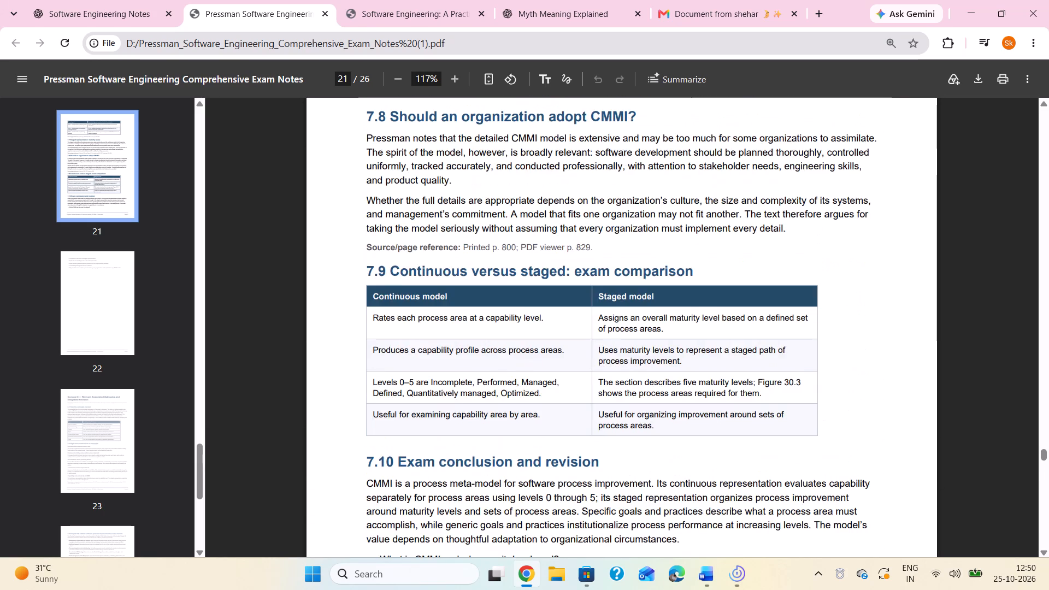
pyautogui.scroll(4, 460, 424)
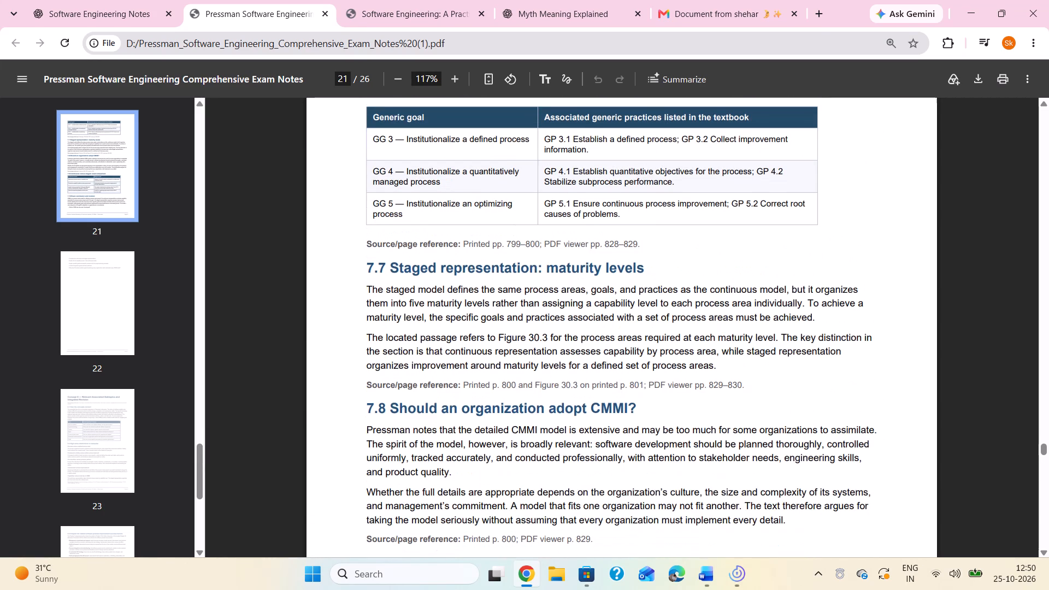
# Review the exam notes' CMMI sections from 7.6 Generic goals and generic practices back to 7.2 Two representations of CMMI.
pyautogui.scroll(5, 460, 424)
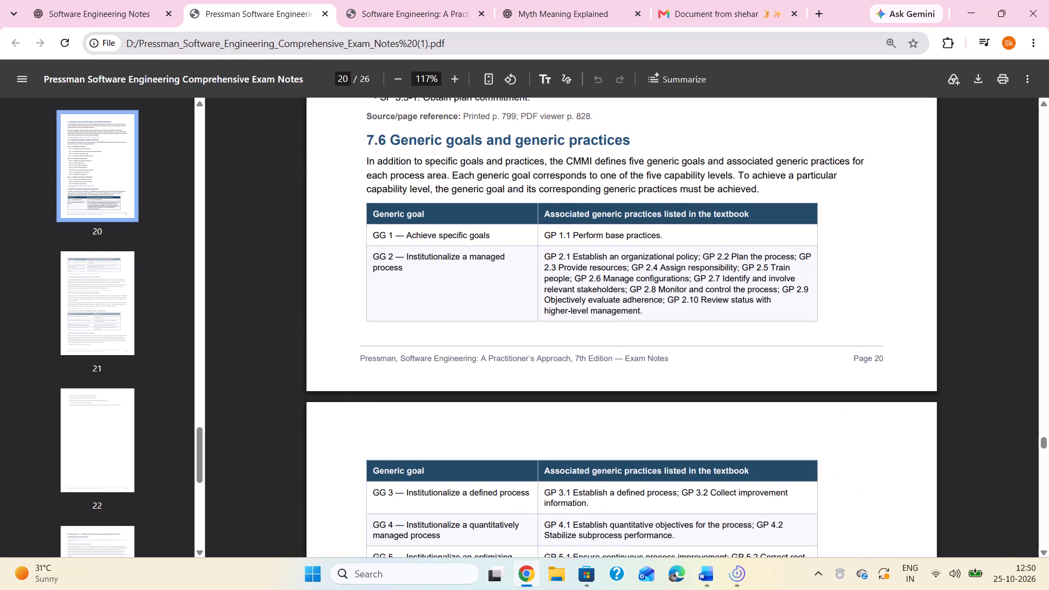
pyautogui.scroll(2, 460, 424)
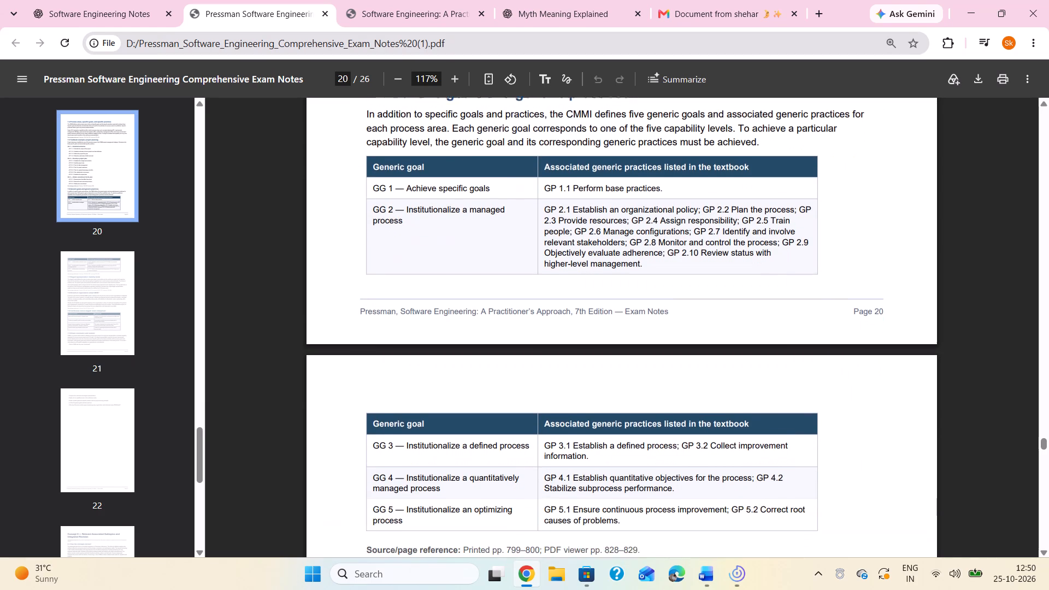
pyautogui.scroll(1, 460, 424)
pyautogui.scroll(-1, 461, 427)
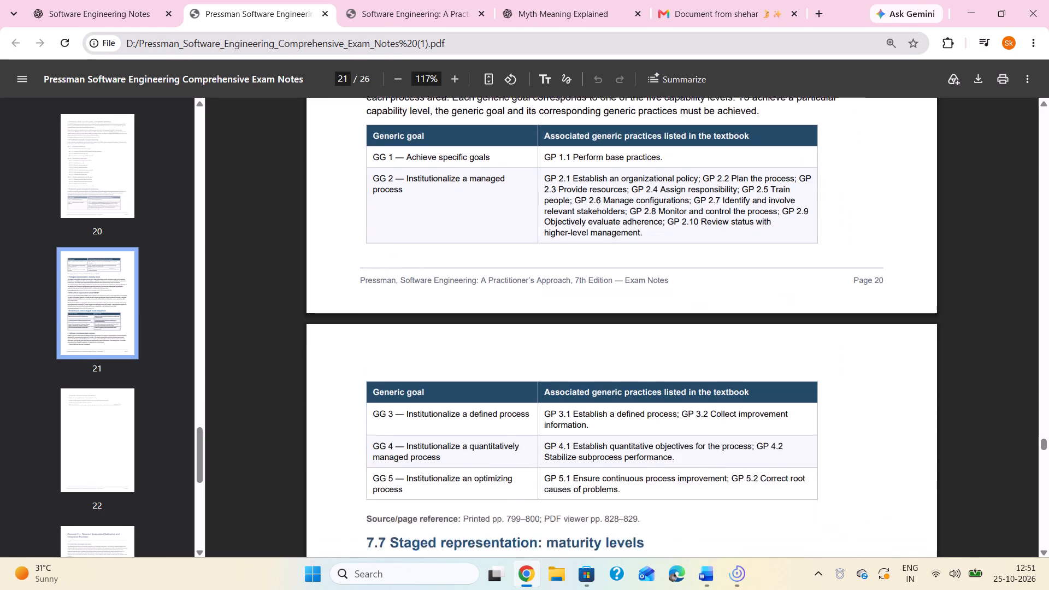
pyautogui.scroll(-2, 461, 427)
pyautogui.scroll(5, 461, 427)
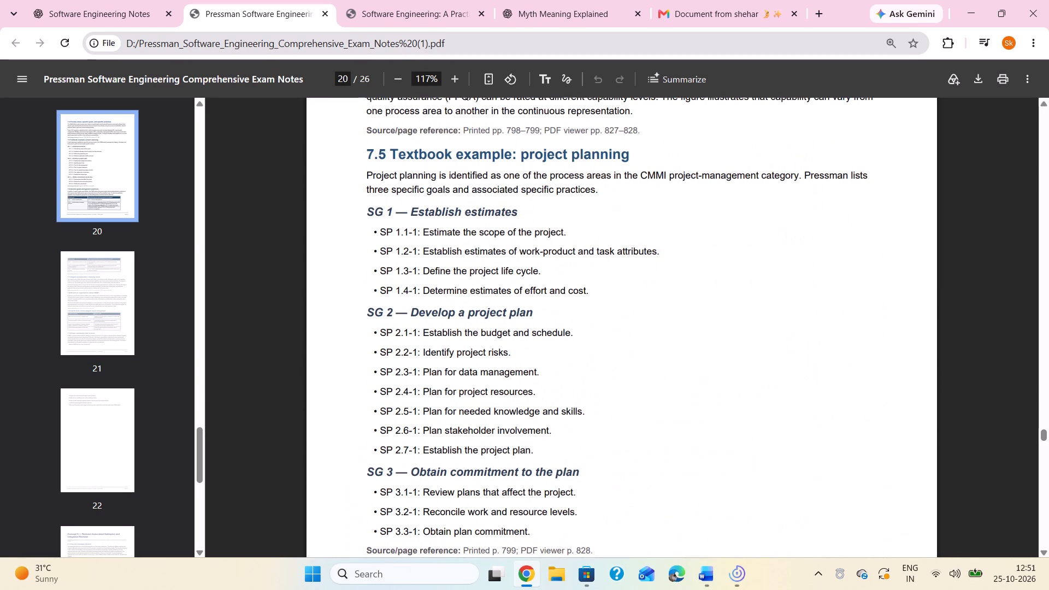
pyautogui.scroll(1, 461, 427)
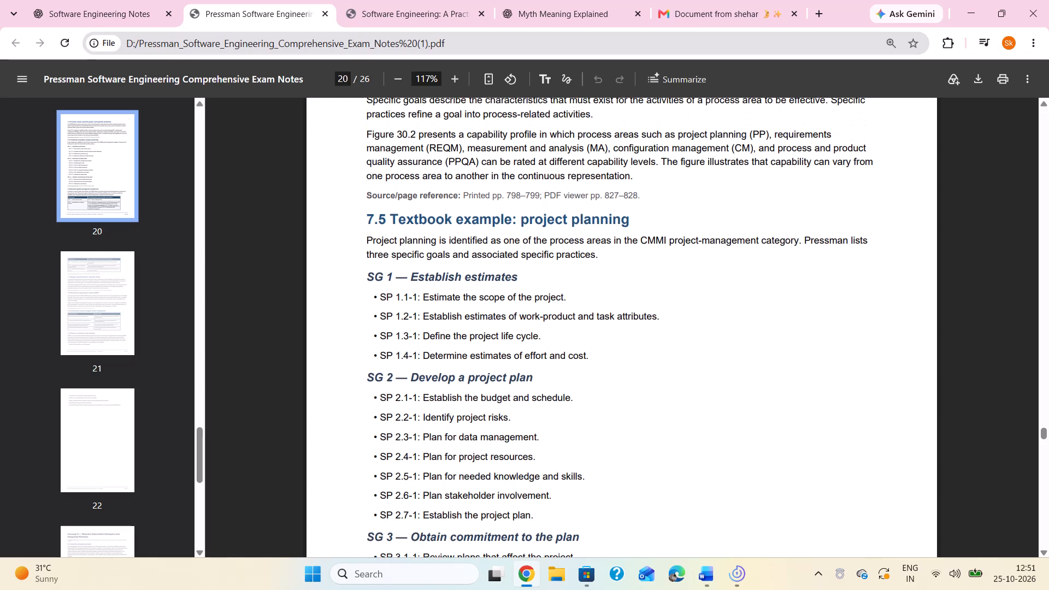
pyautogui.scroll(5, 461, 427)
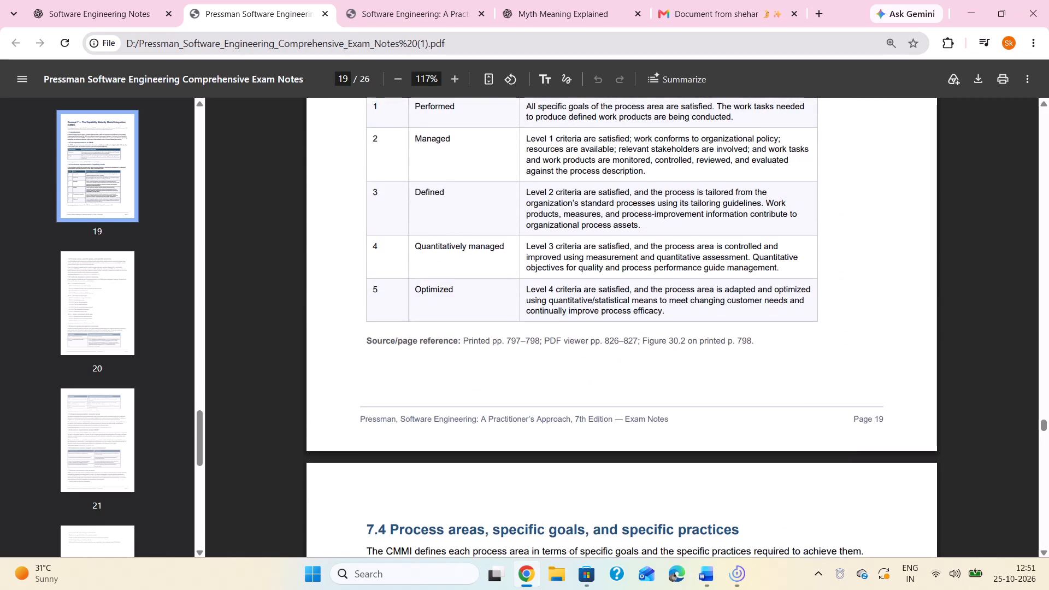
pyautogui.scroll(1, 461, 427)
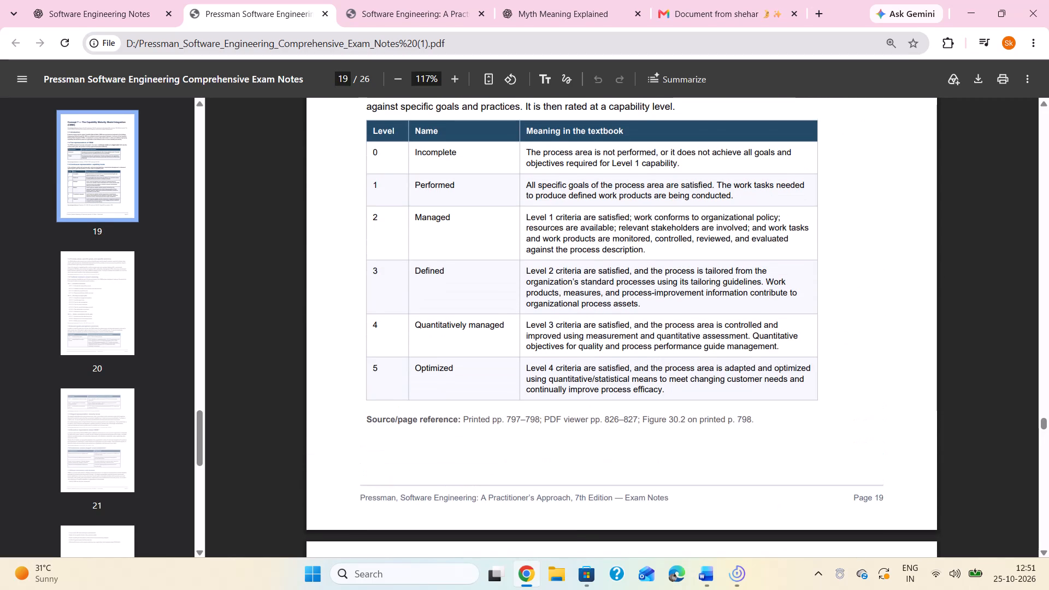
pyautogui.scroll(3, 461, 427)
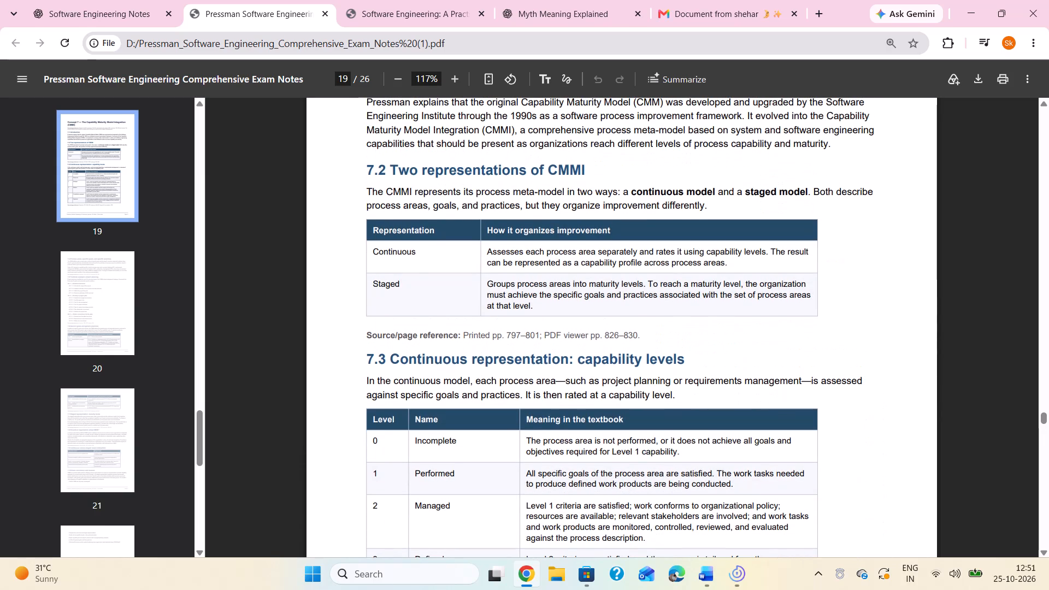
# Read the exam notes forward from 7.3 Continuous representation to 7.7 Staged representation, checking which textbook figures and pages they cite.
pyautogui.scroll(-1, 461, 427)
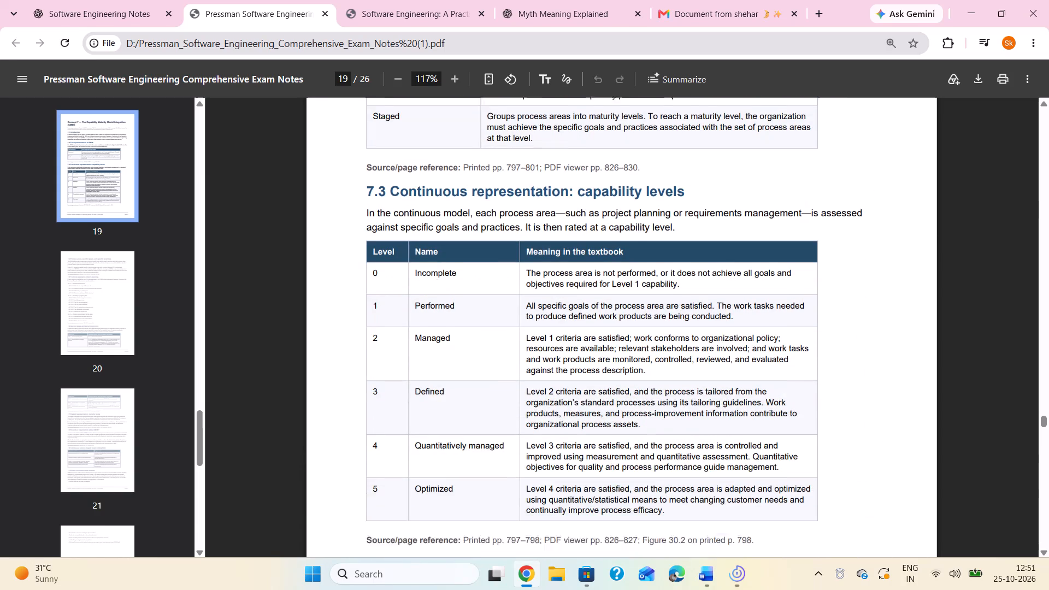
pyautogui.scroll(-5, 461, 427)
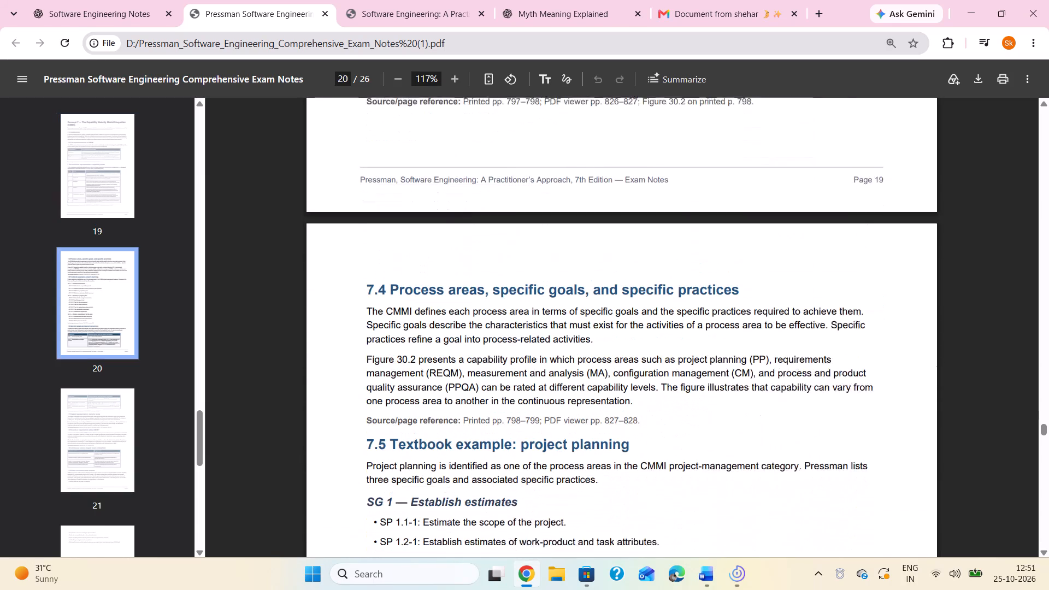
pyautogui.scroll(-2, 461, 427)
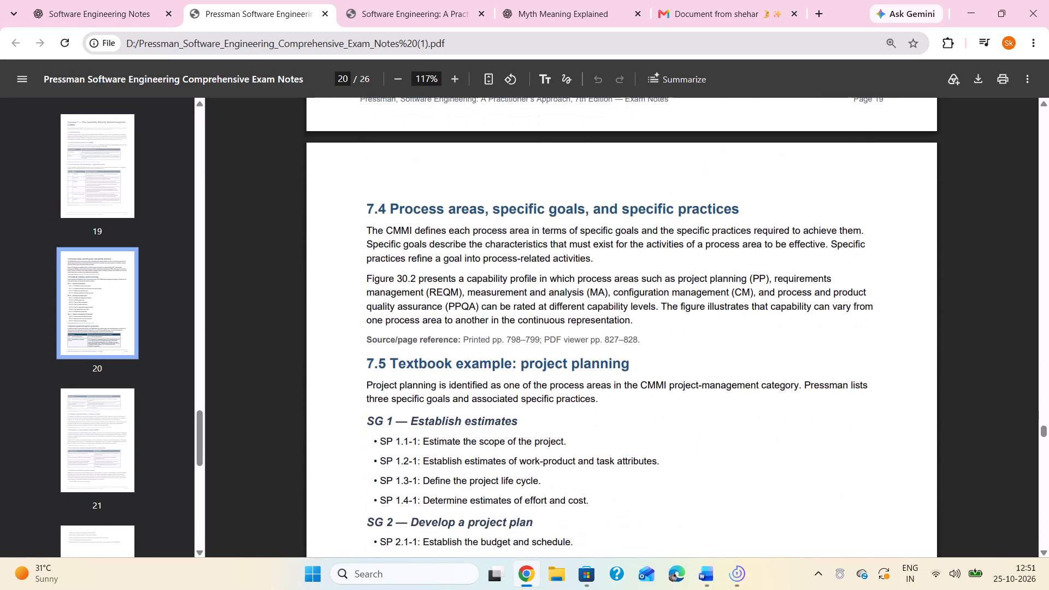
pyautogui.scroll(-3, 461, 427)
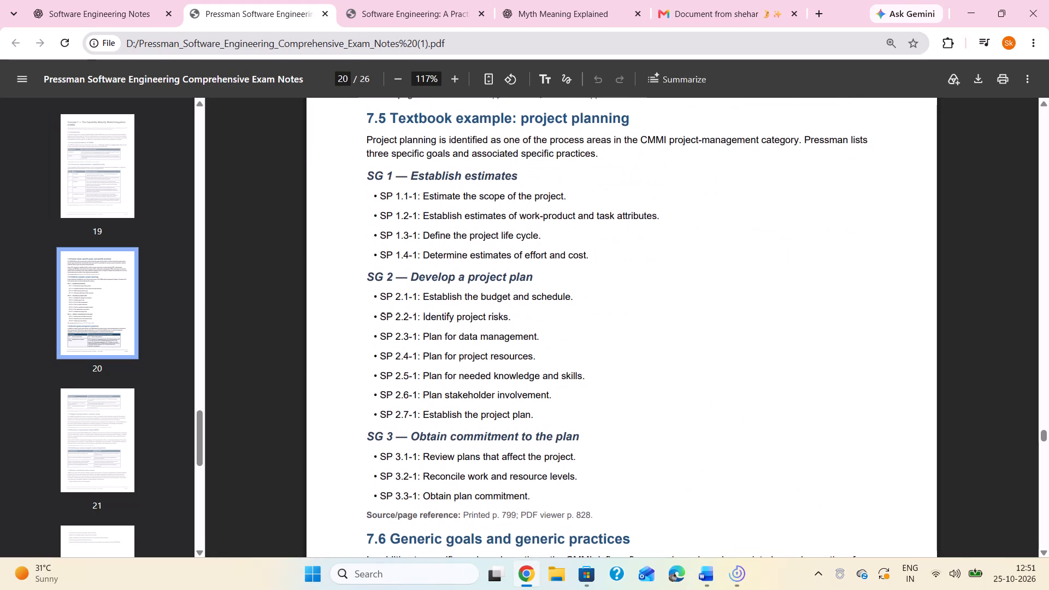
pyautogui.scroll(-6, 461, 427)
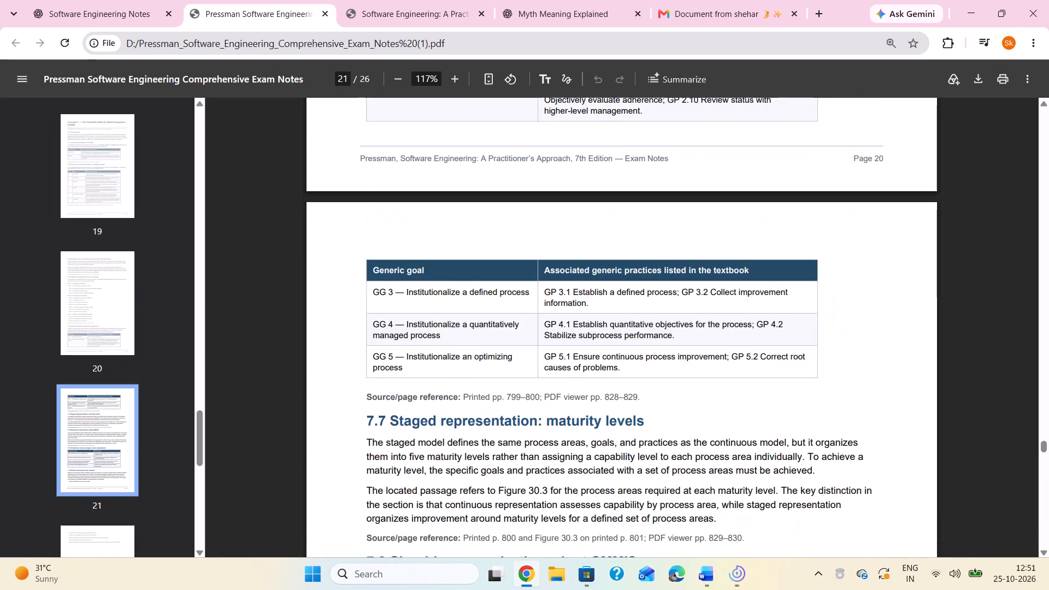
pyautogui.scroll(-1, 461, 427)
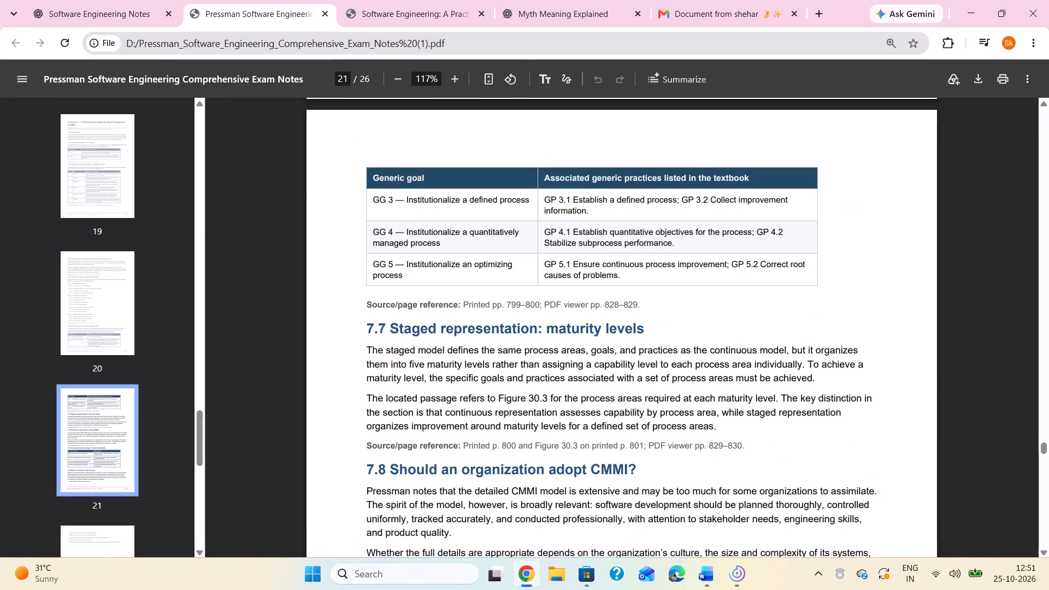
# Switch to the textbook PDF and find Figure 30.3, the process areas required to achieve a maturity level, on printed page 801.
pyautogui.click(449, 13)
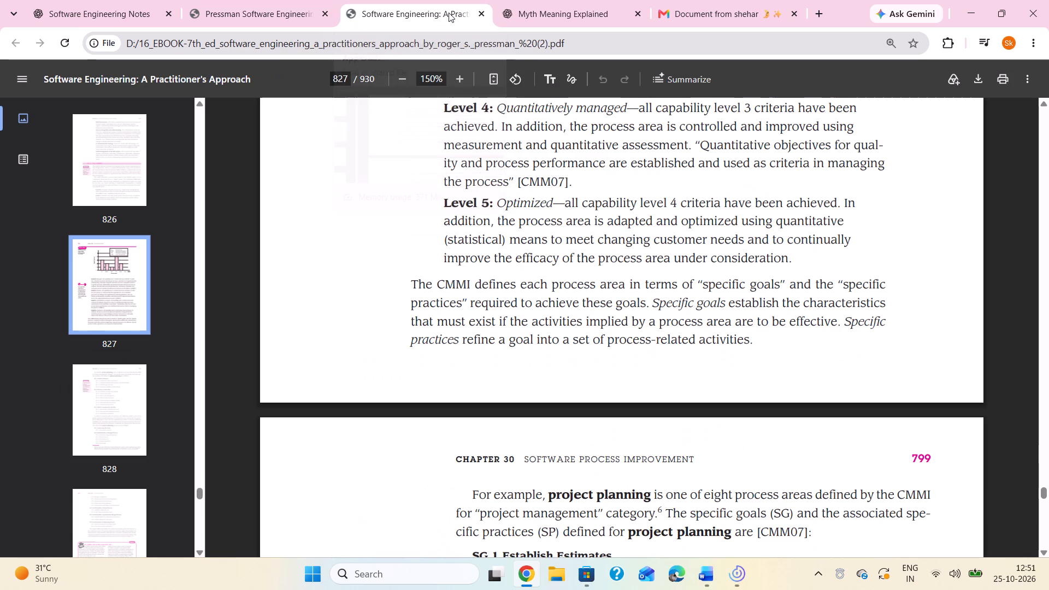
pyautogui.scroll(-5, 611, 346)
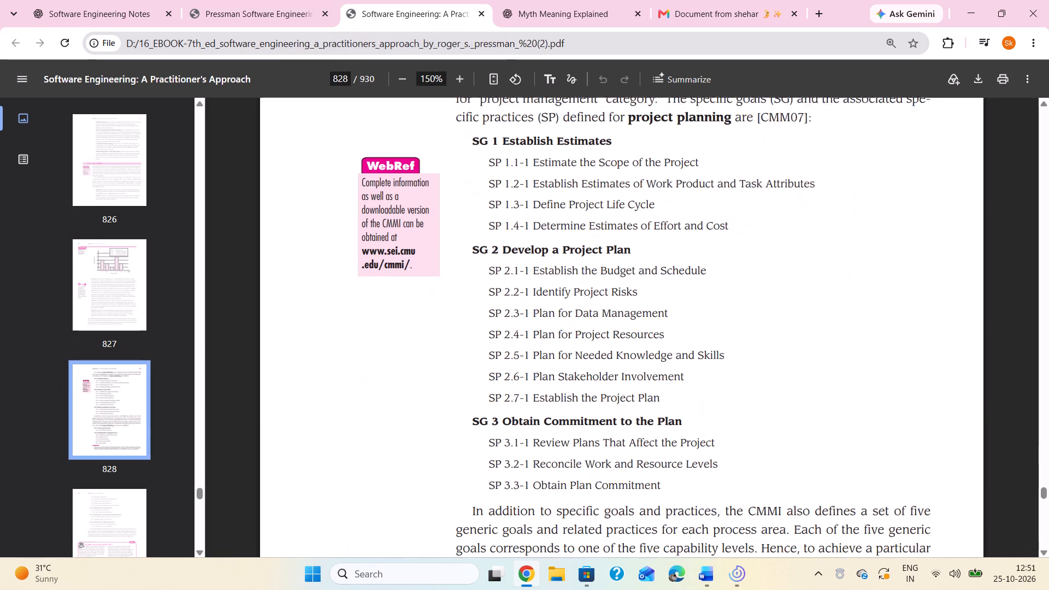
pyautogui.scroll(-5, 611, 346)
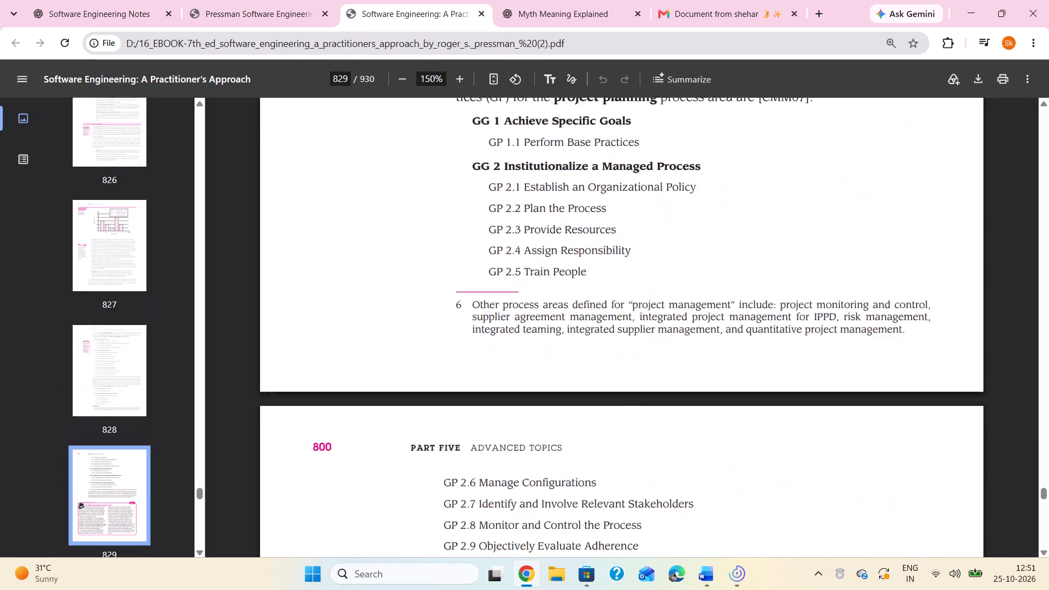
pyautogui.scroll(-11, 611, 346)
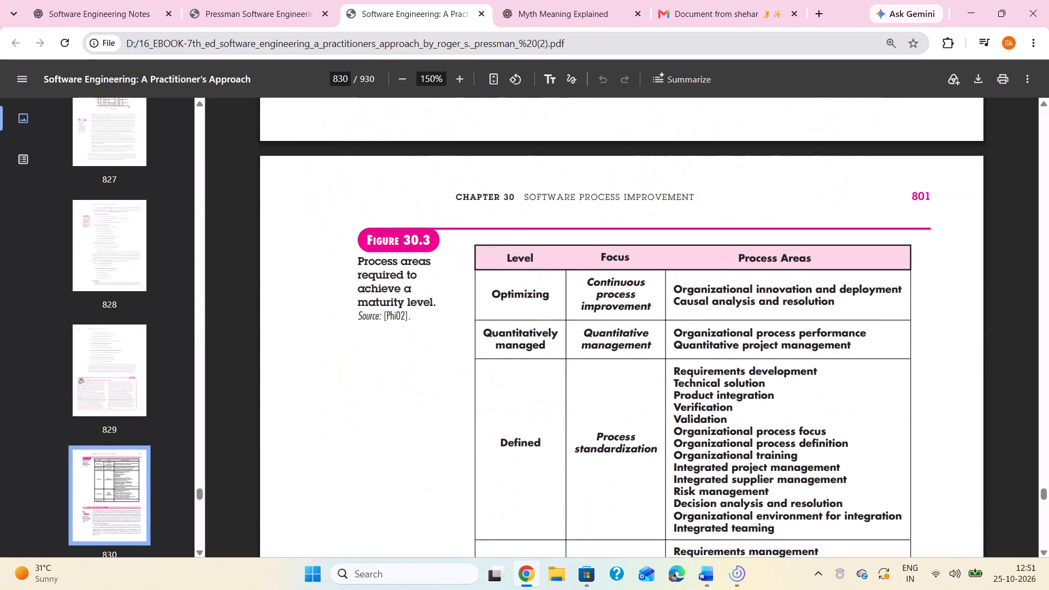
pyautogui.scroll(-3, 611, 346)
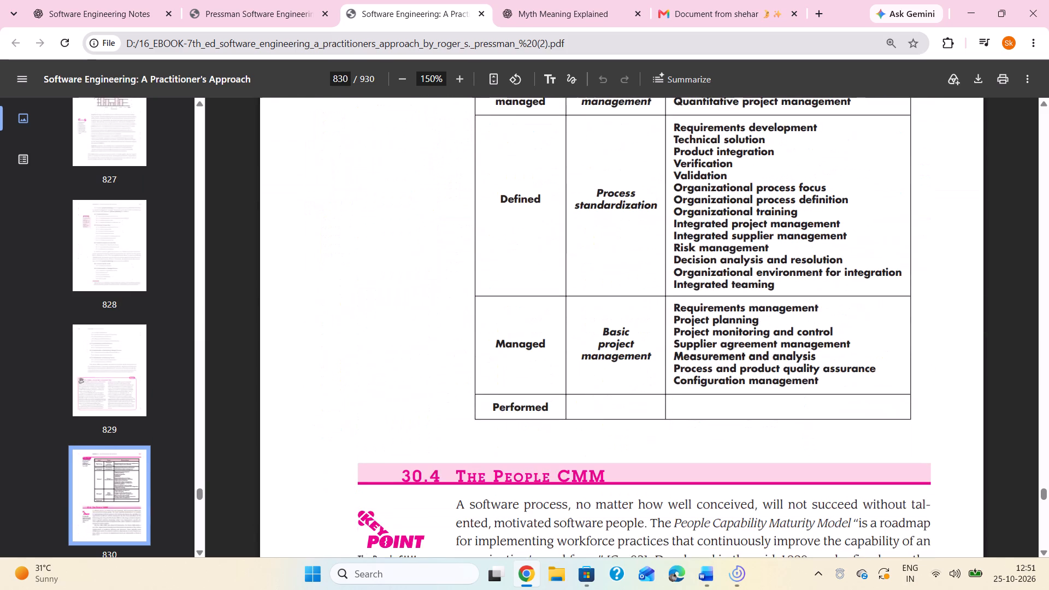
pyautogui.scroll(1, 611, 346)
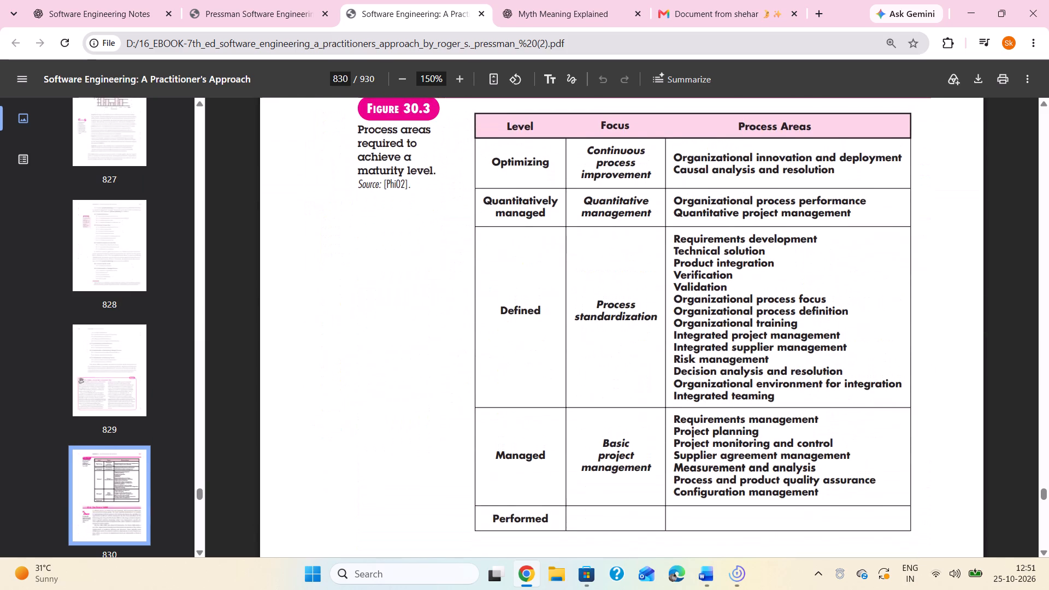
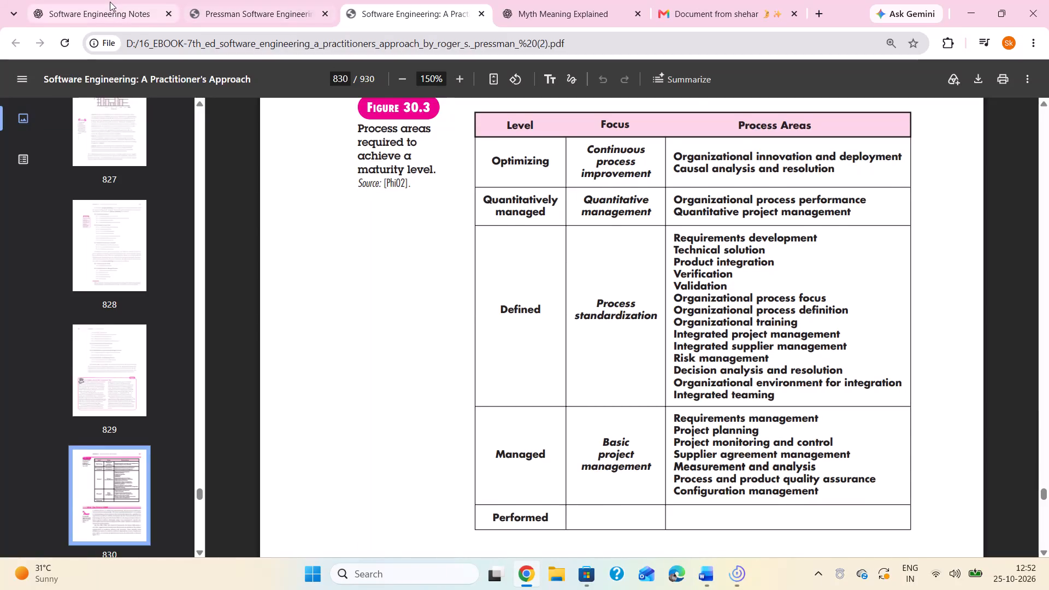
# Switch to "The Nature of software" Word document and check the Continuous Representation notes and the capability level chart at its end.
pyautogui.click(110, 2)
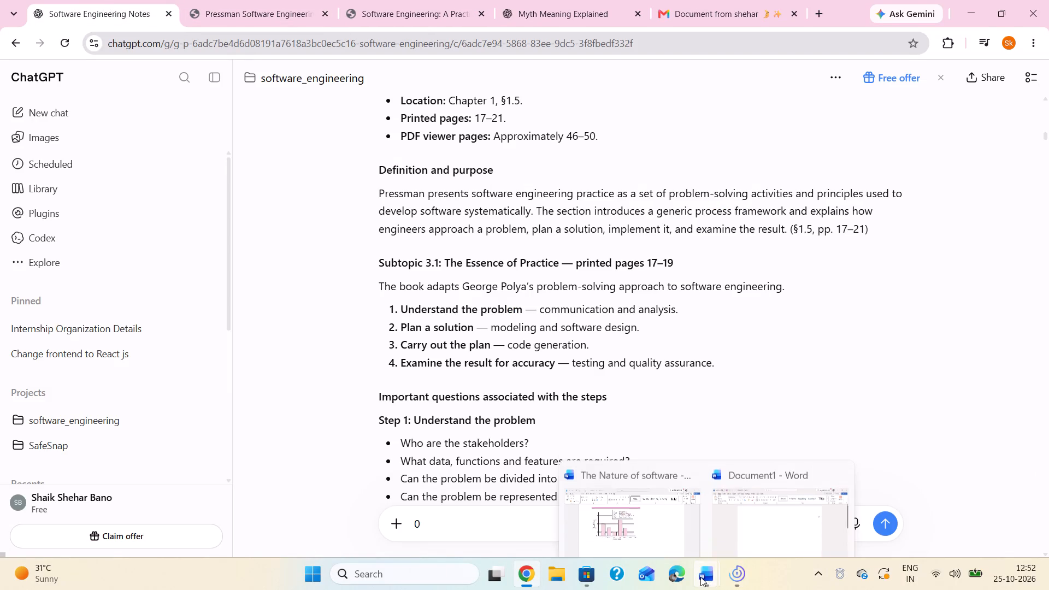
pyautogui.click(700, 577)
pyautogui.click(663, 522)
pyautogui.scroll(1, 453, 283)
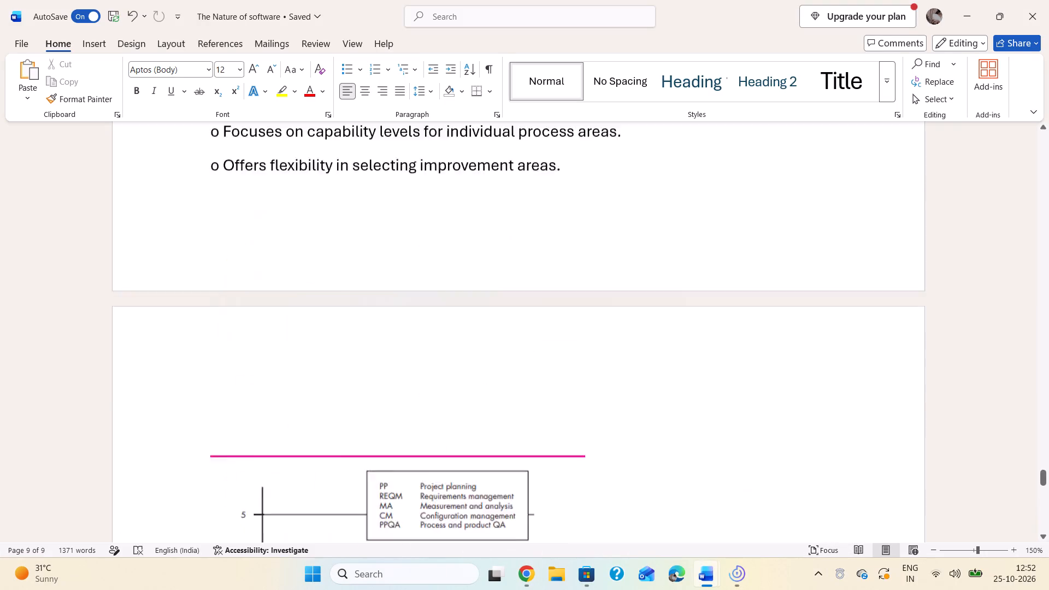
pyautogui.scroll(1, 453, 283)
pyautogui.scroll(-3, 453, 283)
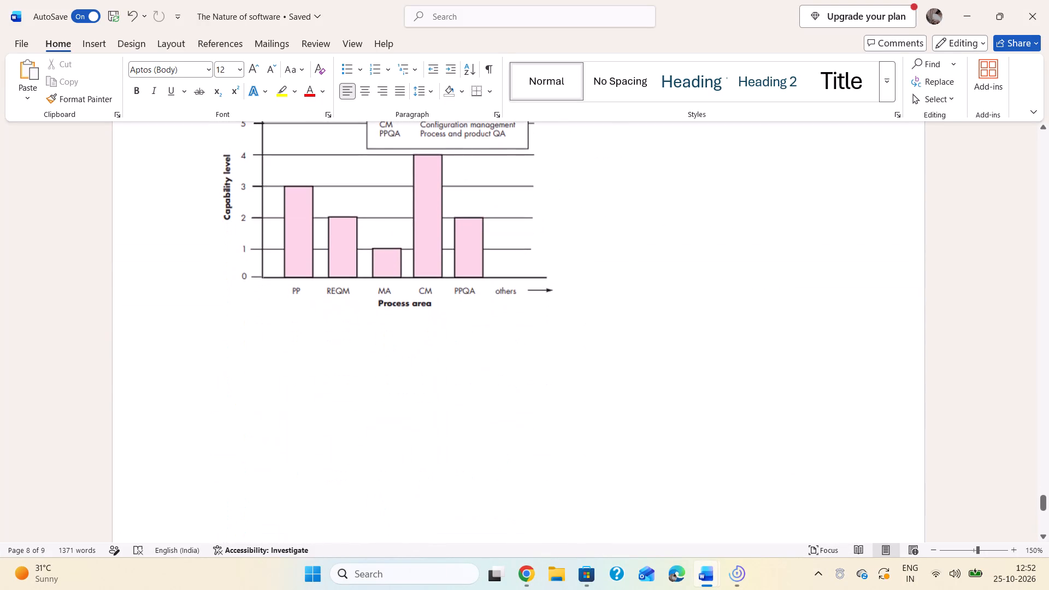
pyautogui.scroll(1, 453, 283)
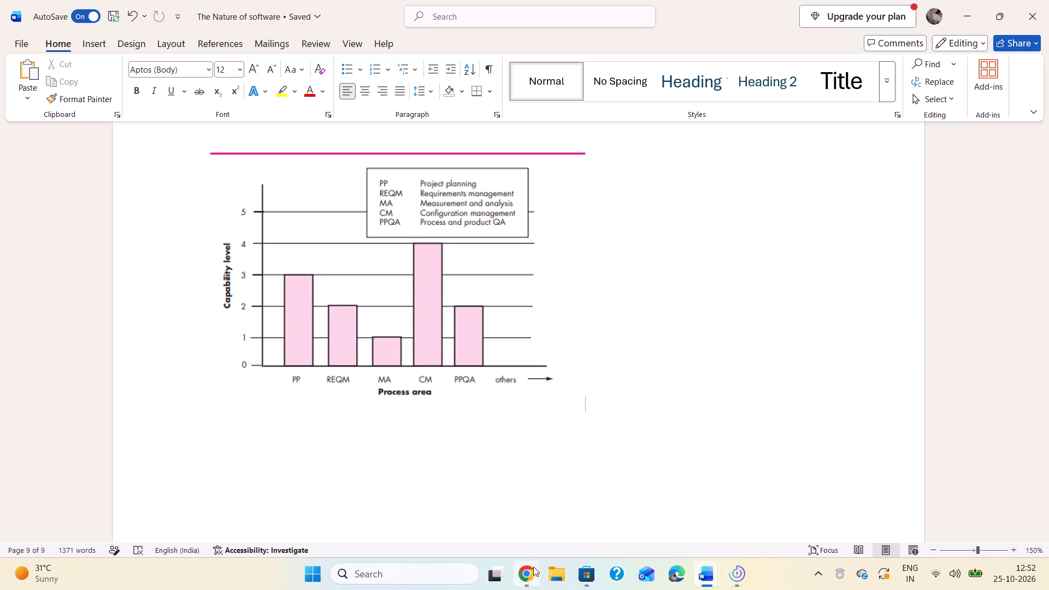
pyautogui.scroll(1, 522, 390)
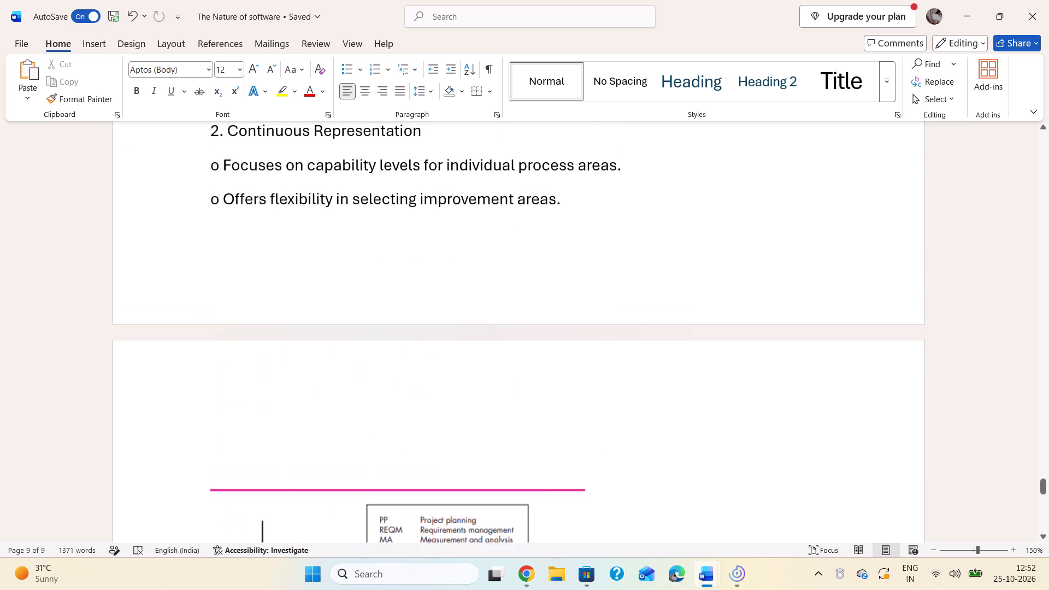
pyautogui.scroll(-1, 522, 390)
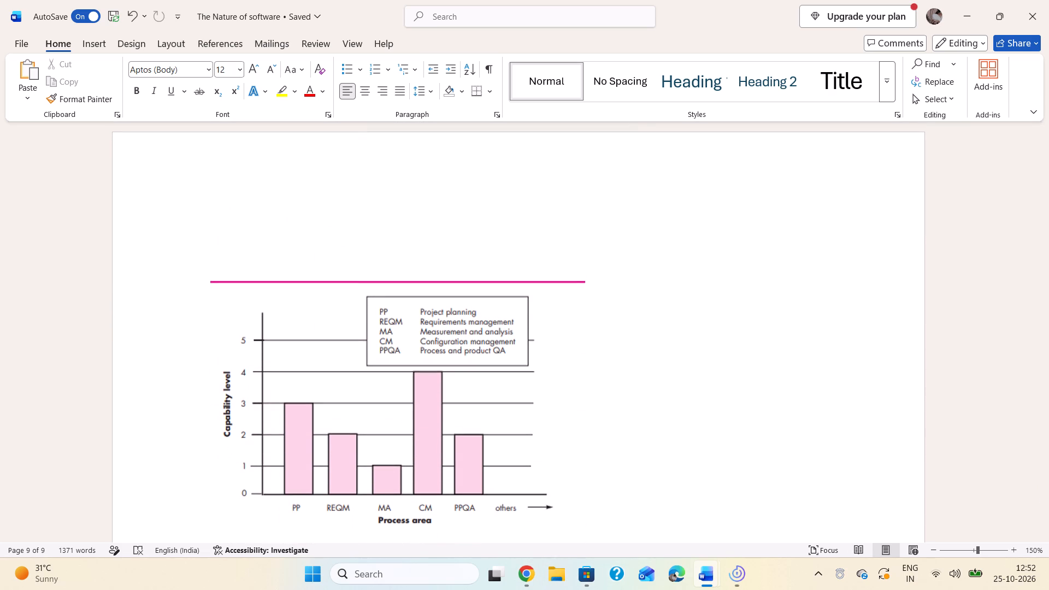
# Return to the textbook PDF and review the CMMI specific and generic goals and practices on printed pages 798 to 800.
pyautogui.click(529, 569)
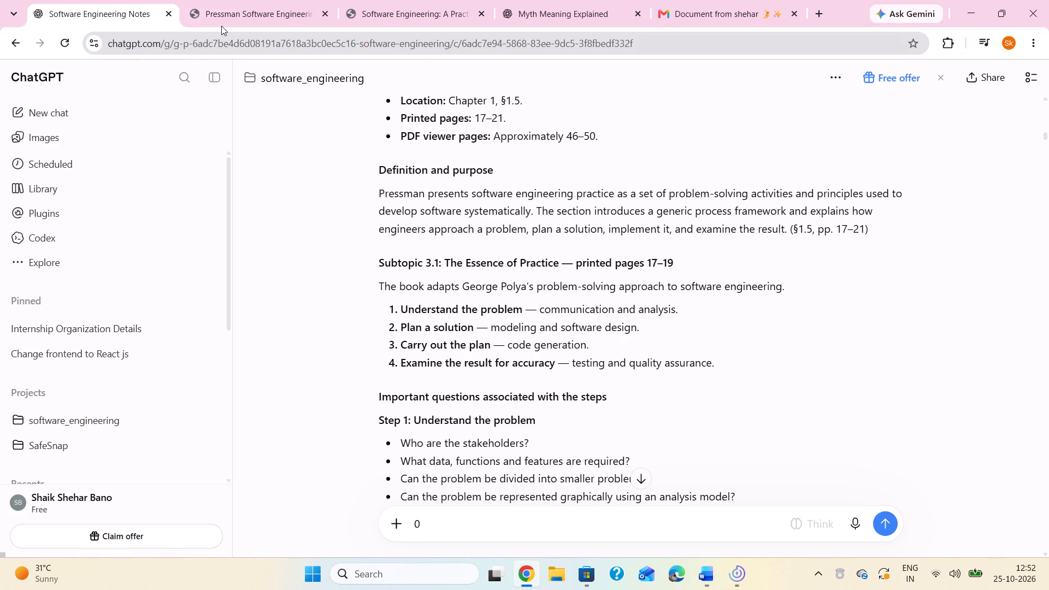
pyautogui.click(239, 3)
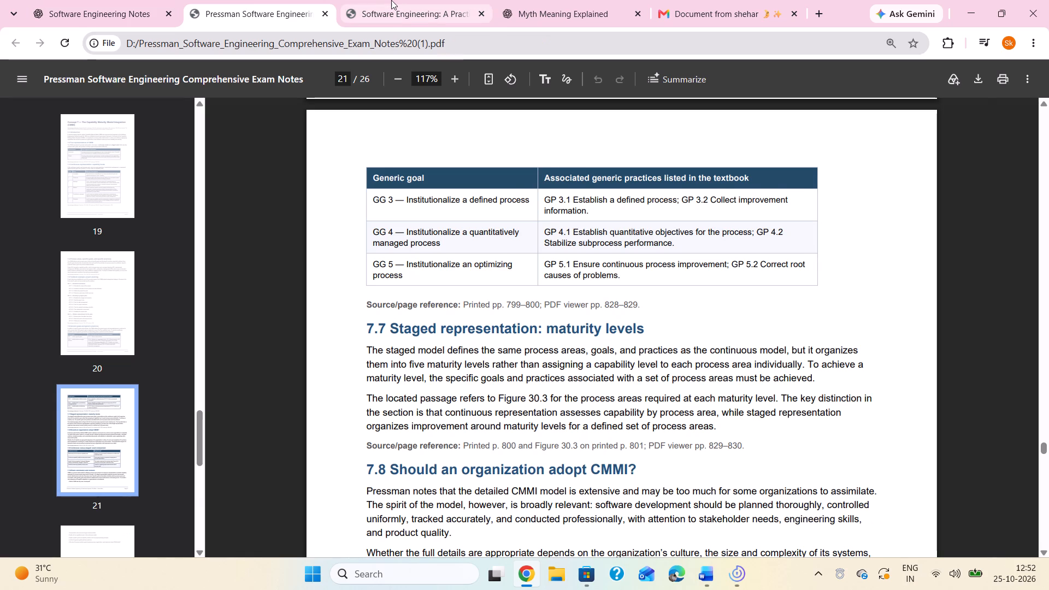
pyautogui.click(391, 0)
pyautogui.scroll(8, 570, 319)
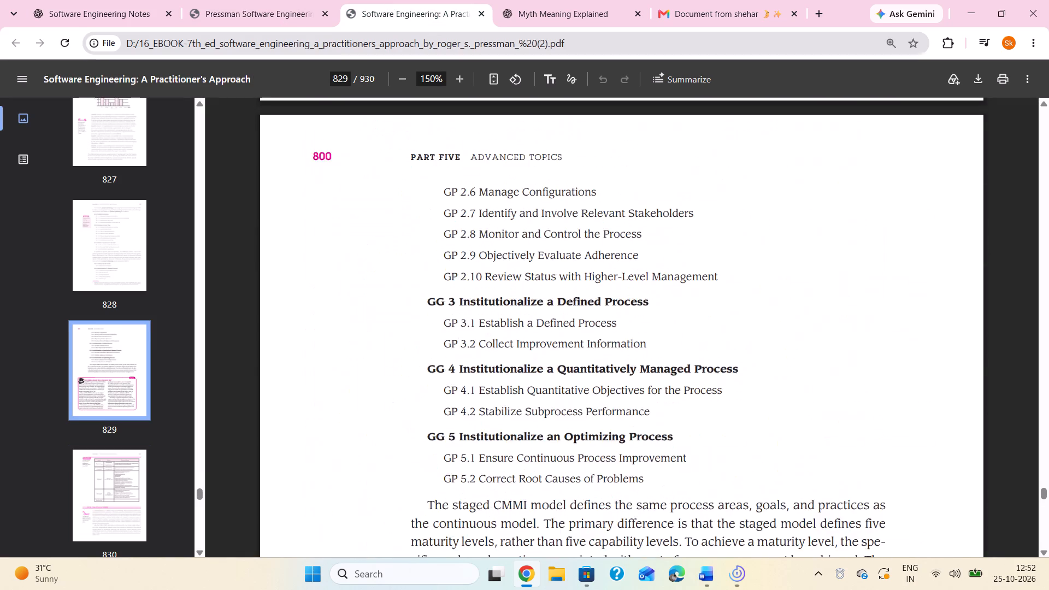
pyautogui.scroll(9, 570, 319)
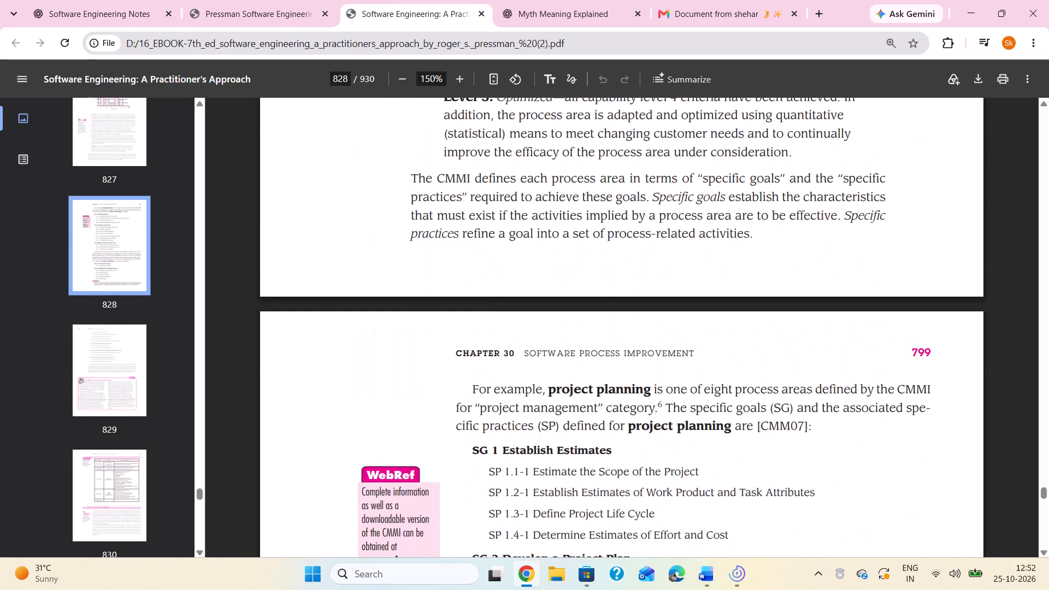
pyautogui.scroll(-1, 570, 319)
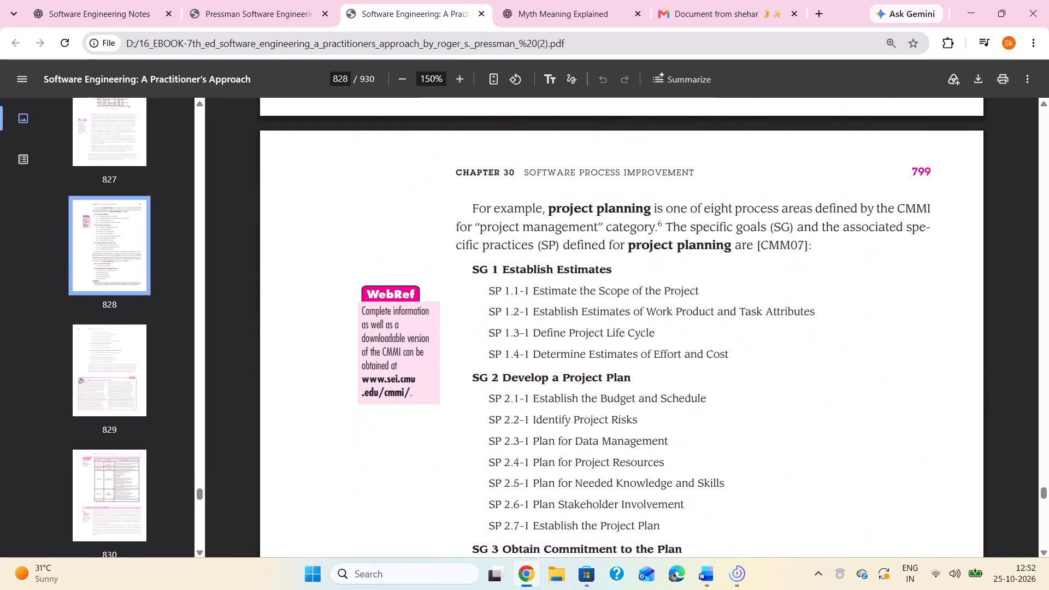
pyautogui.scroll(-2, 570, 319)
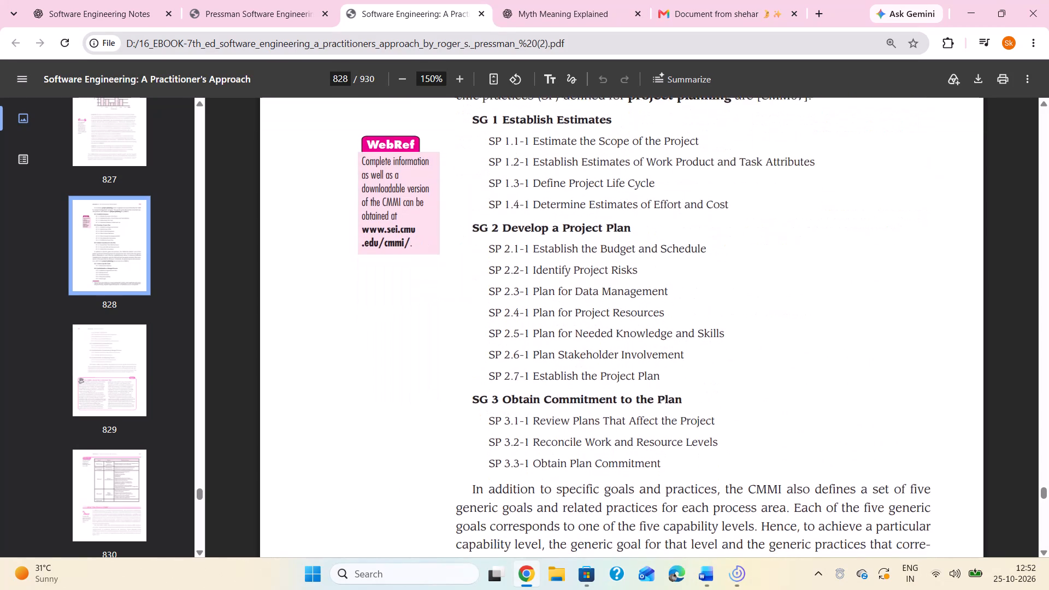
pyautogui.scroll(-5, 570, 319)
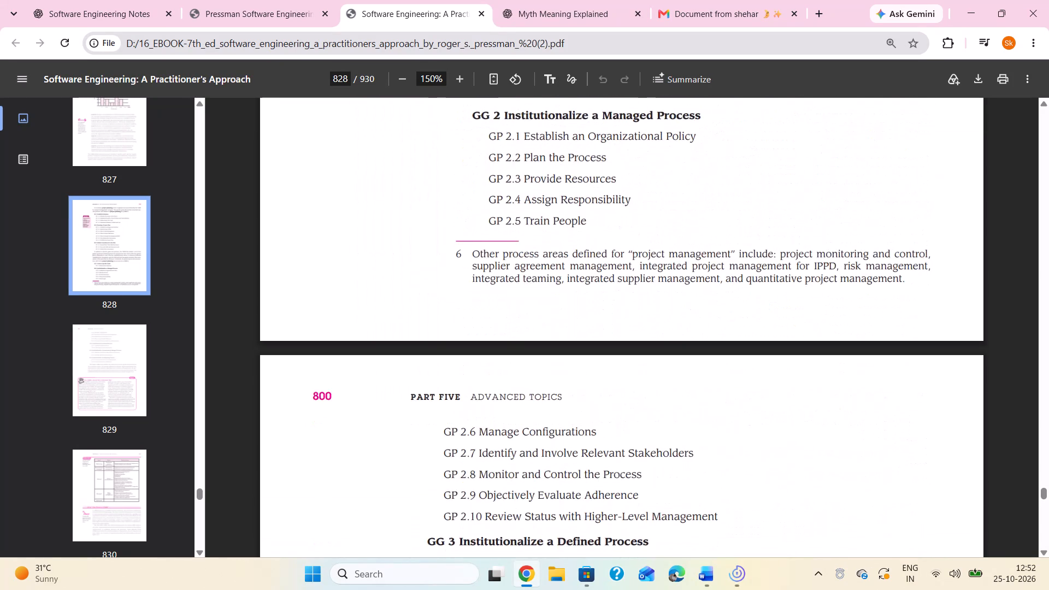
# Compare the textbook's capability levels and Figure 30.2 on page 798 with the staged model text and maturity level table in Figure 30.3.
pyautogui.scroll(-4, 570, 319)
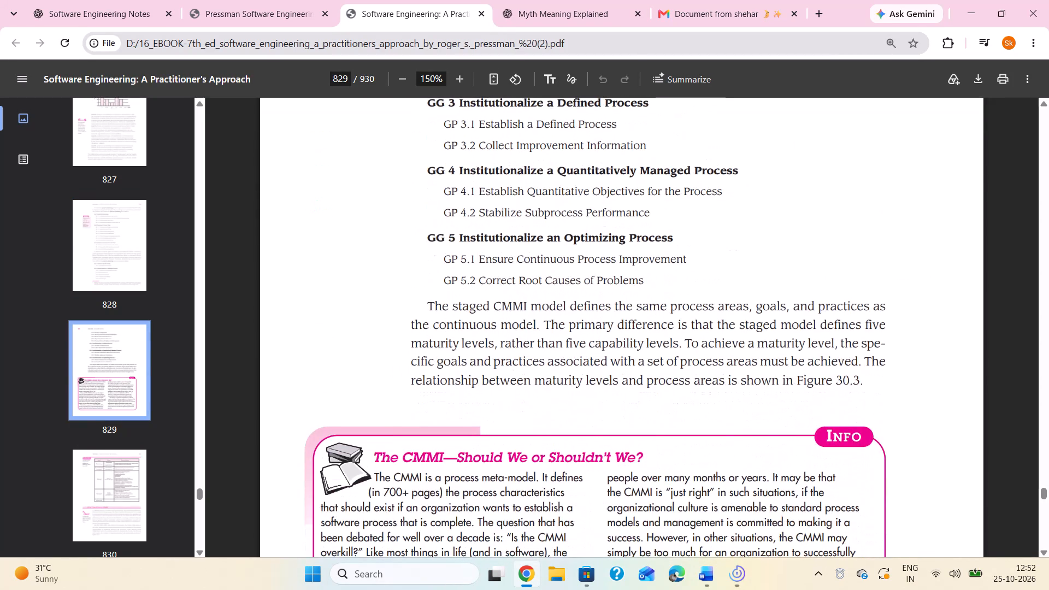
pyautogui.scroll(-1, 570, 319)
pyautogui.scroll(5, 570, 319)
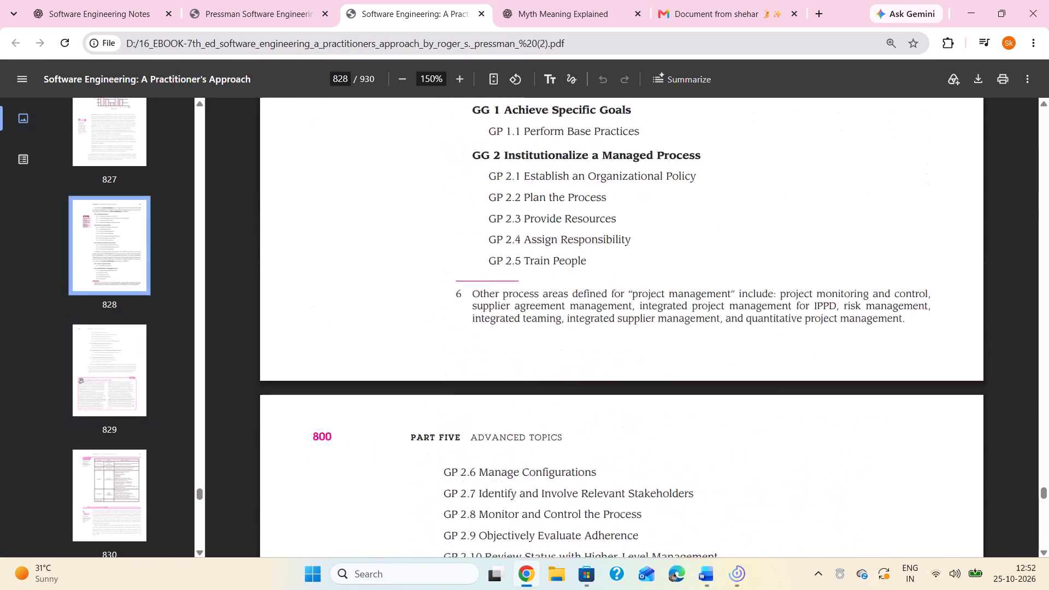
pyautogui.scroll(14, 570, 319)
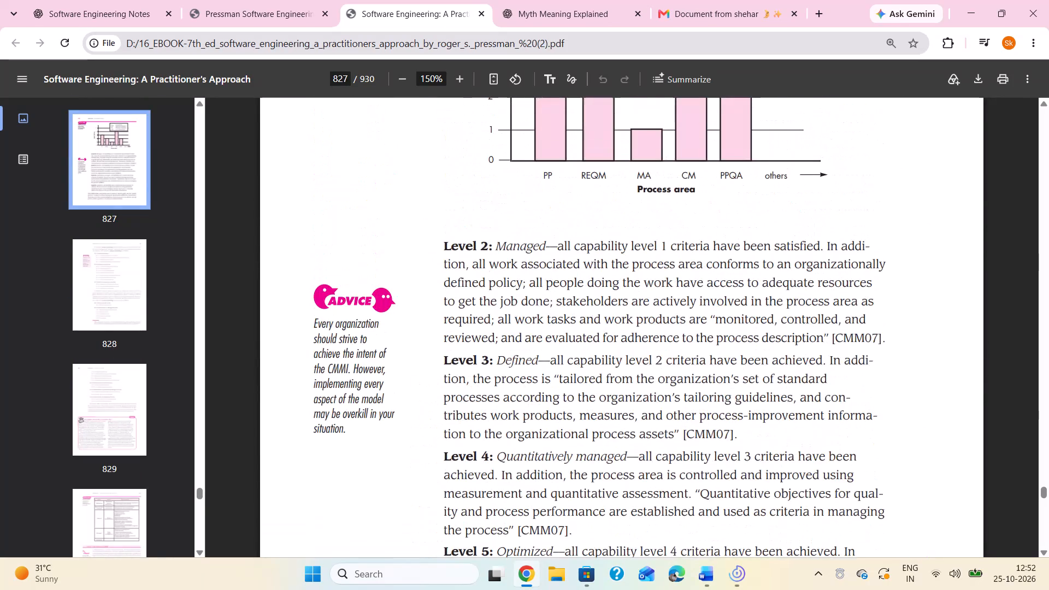
pyautogui.scroll(4, 570, 319)
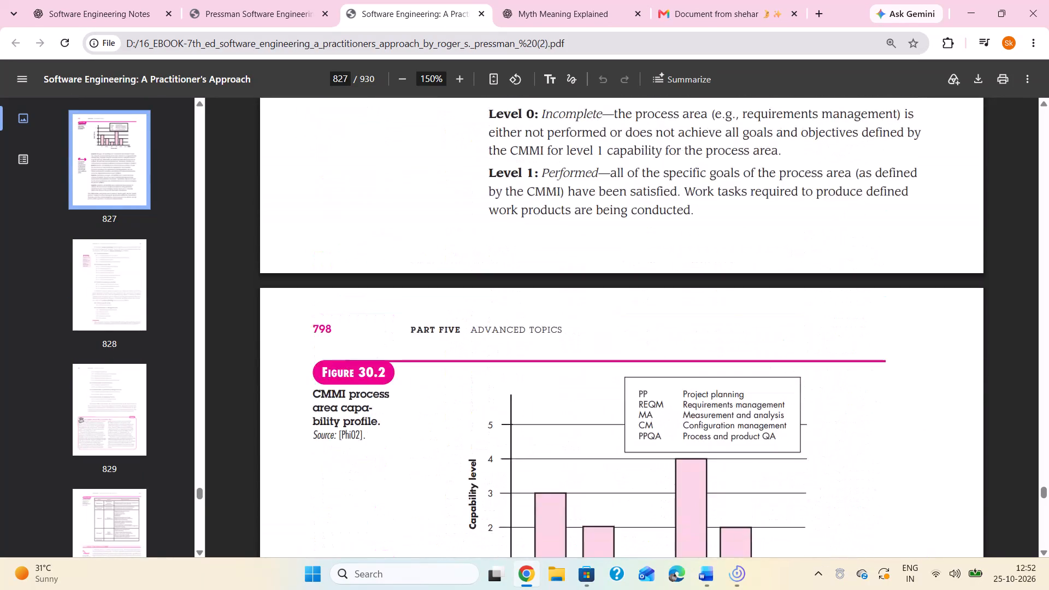
pyautogui.scroll(2, 570, 319)
pyautogui.scroll(-9, 570, 319)
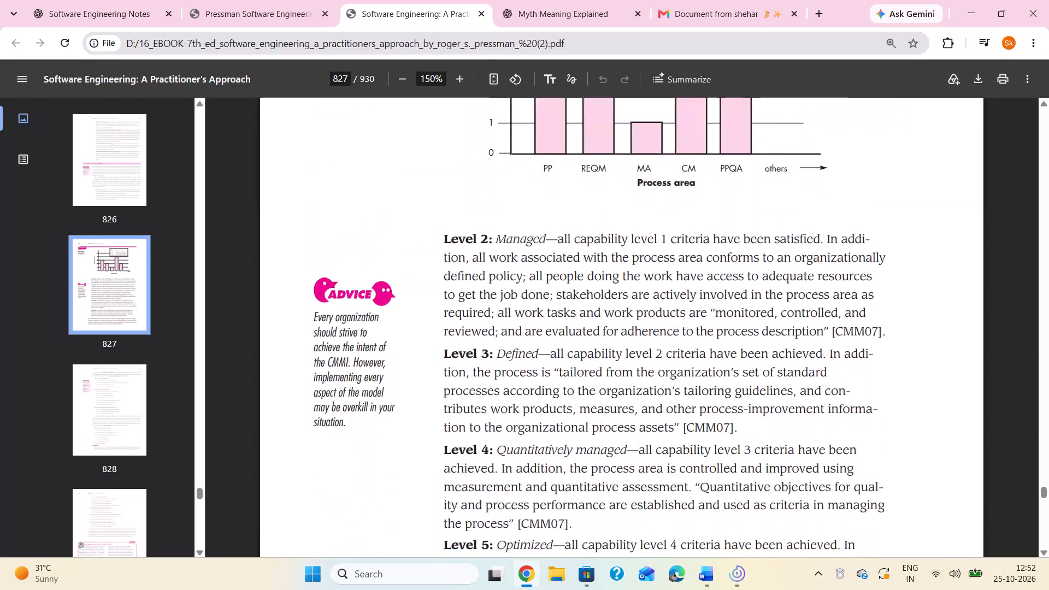
pyautogui.scroll(-15, 570, 319)
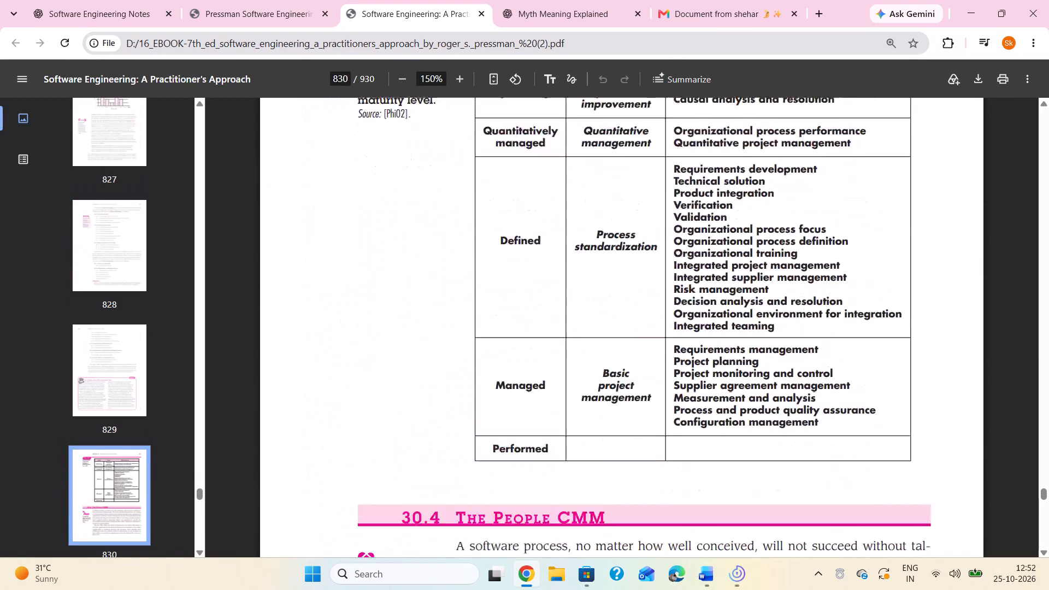
pyautogui.scroll(-2, 570, 319)
pyautogui.scroll(1, 570, 319)
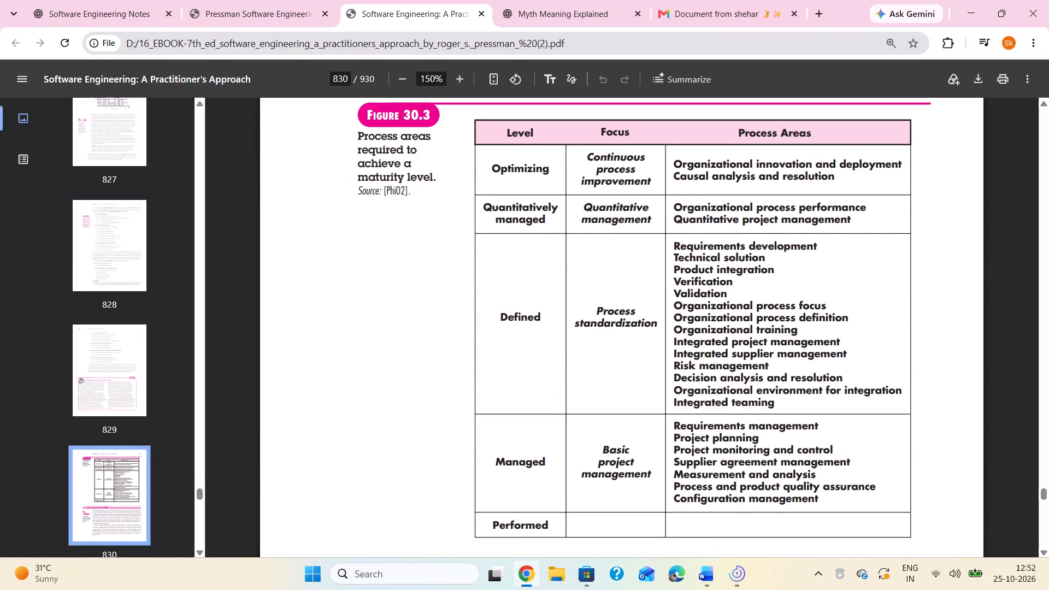
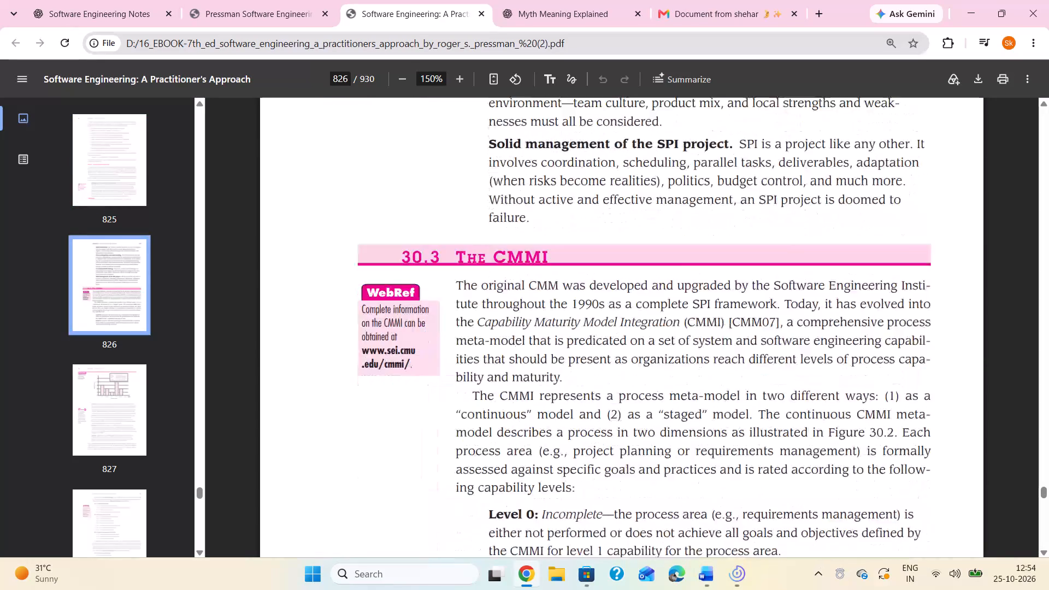
# Review Figure 30.2, the CMMI process area capability profile, and the capability level descriptions below it in section 30.3 of the textbook.
pyautogui.scroll(-9, 644, 320)
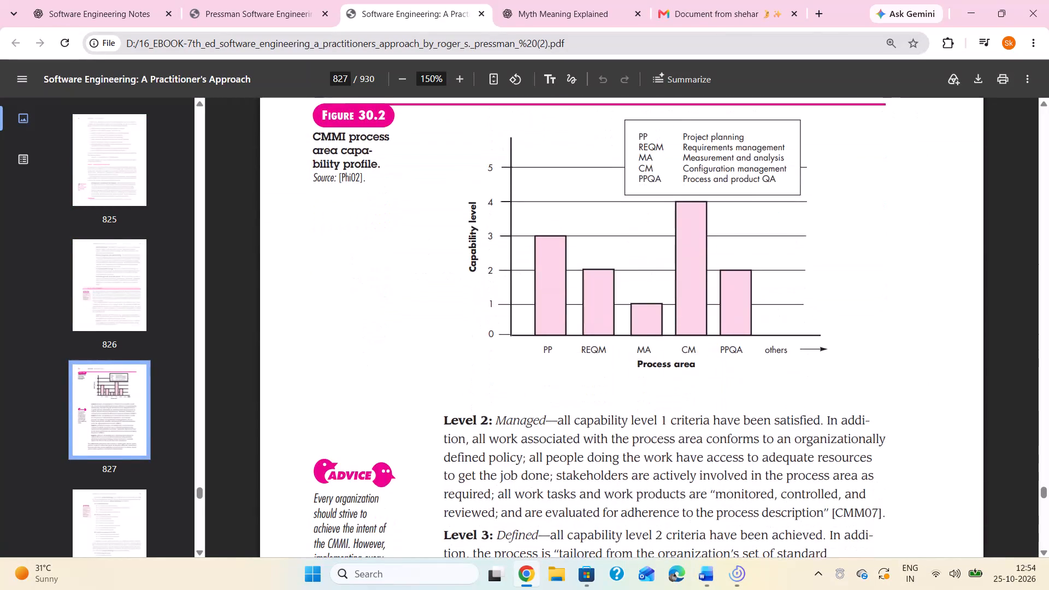
pyautogui.scroll(-3, 644, 320)
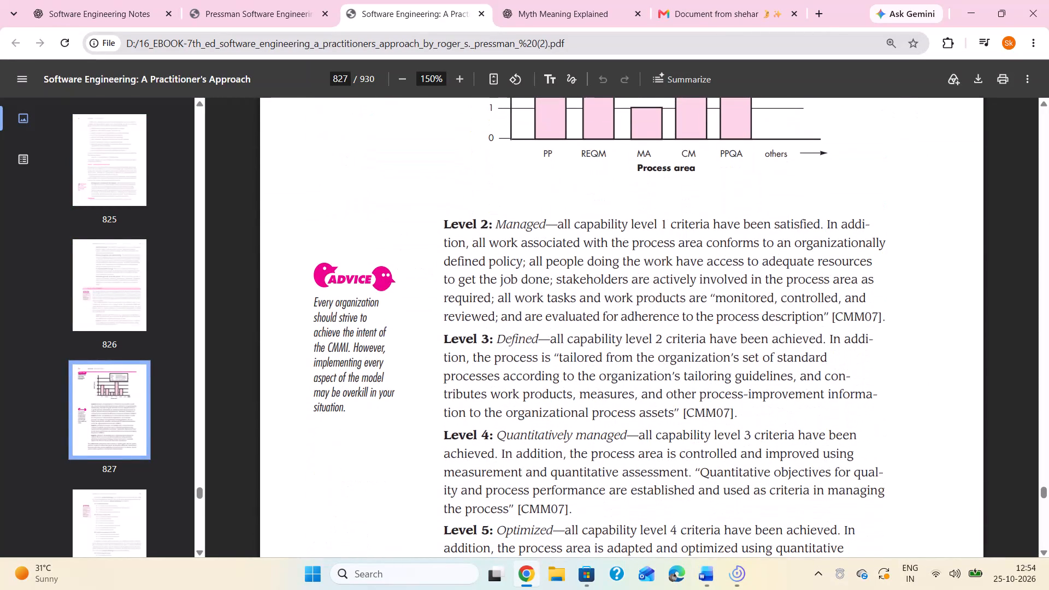
# Review the CMMI capability level definitions and the Figure 30.2 process area capability profile on printed pages 797 and 798.
pyautogui.scroll(5, 644, 320)
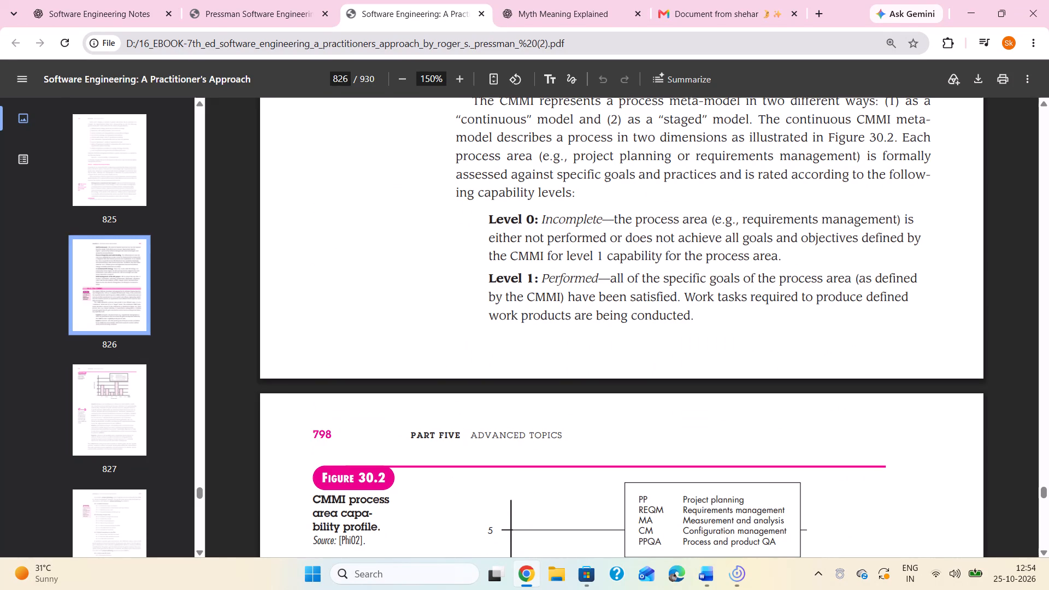
pyautogui.scroll(-4, 644, 320)
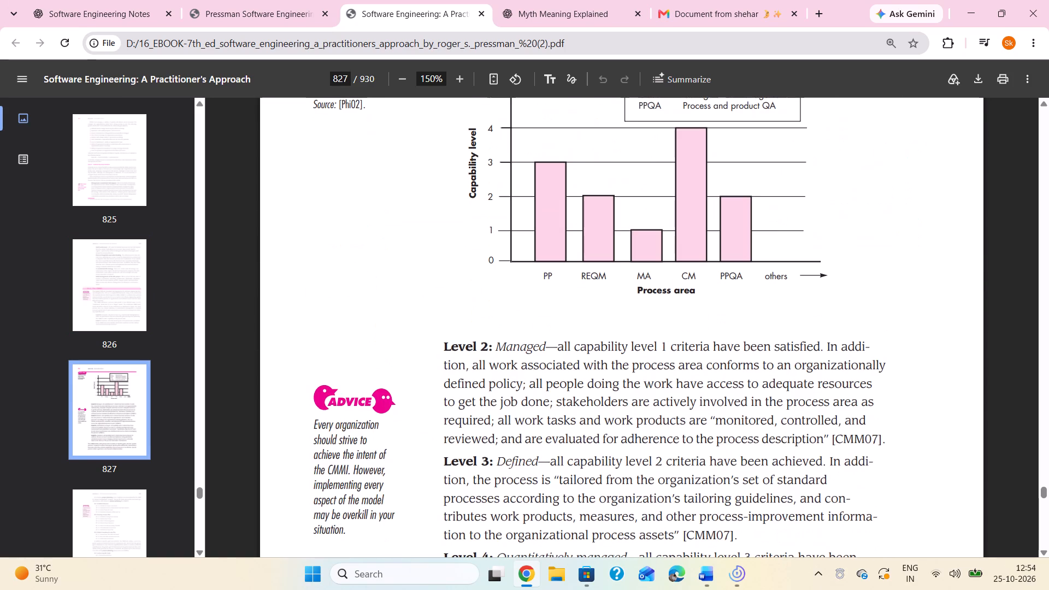
pyautogui.scroll(-1, 644, 320)
pyautogui.scroll(1, 644, 320)
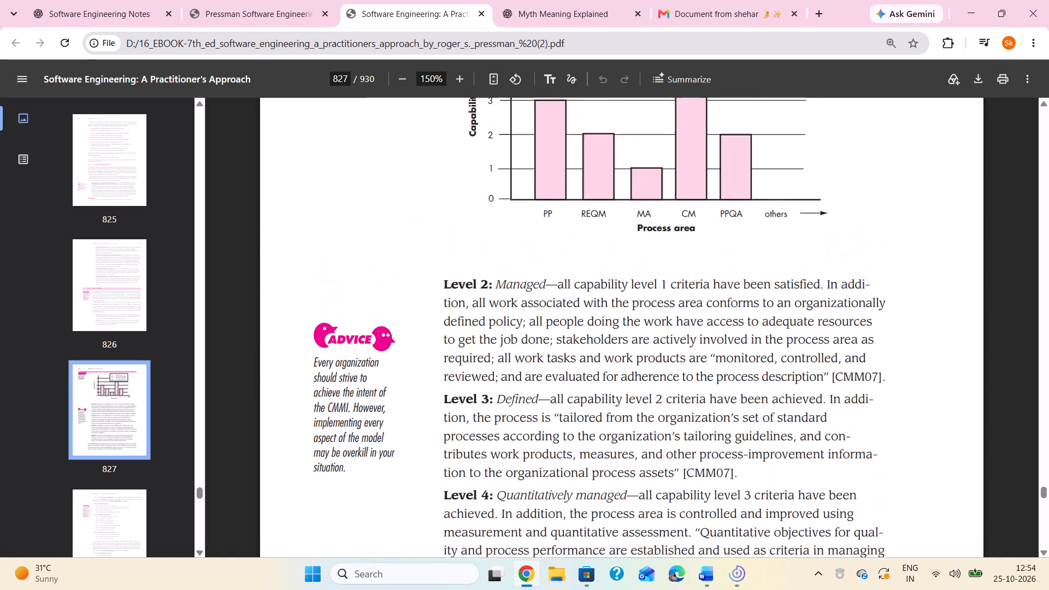
# Review the CMMI process area capability profile chart above the Level 2 definition in the textbook PDF.
pyautogui.scroll(1, 644, 320)
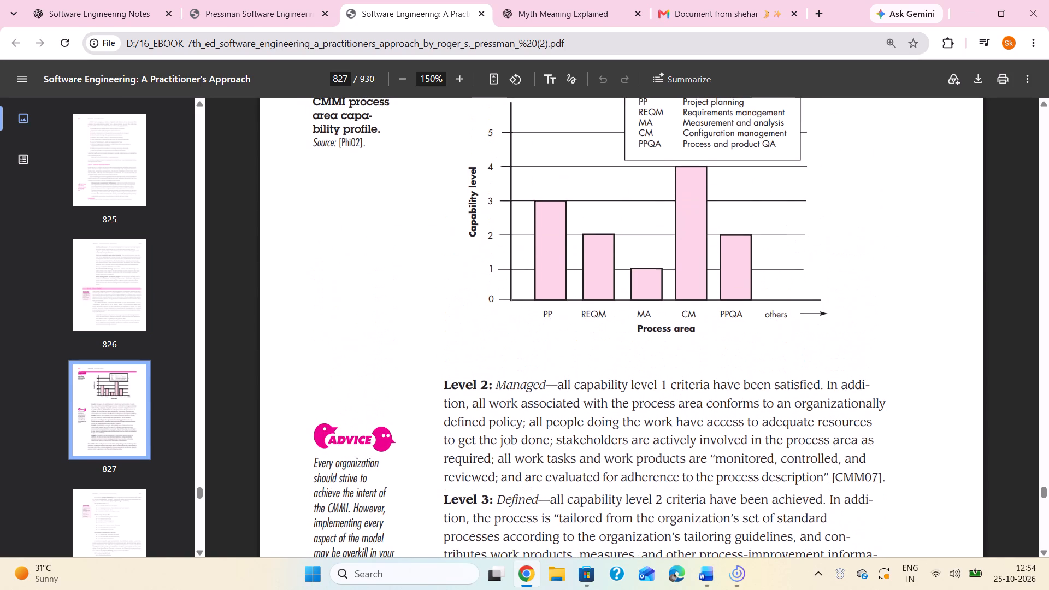
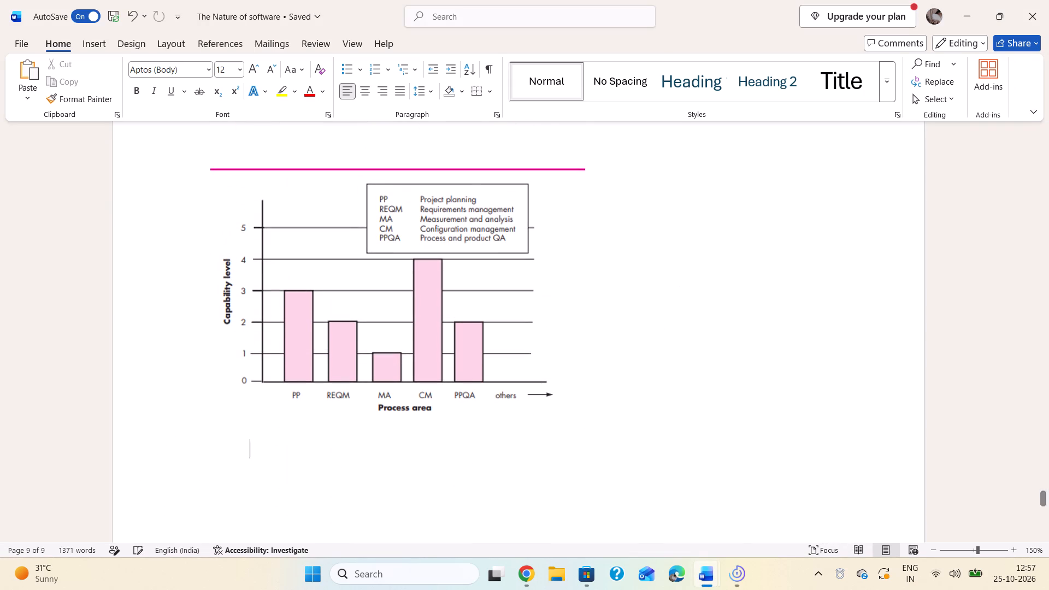
# Paste the copied process area capability profile chart below the existing chart at the end of the notes.
pyautogui.hotkey('ctrl', 'v')
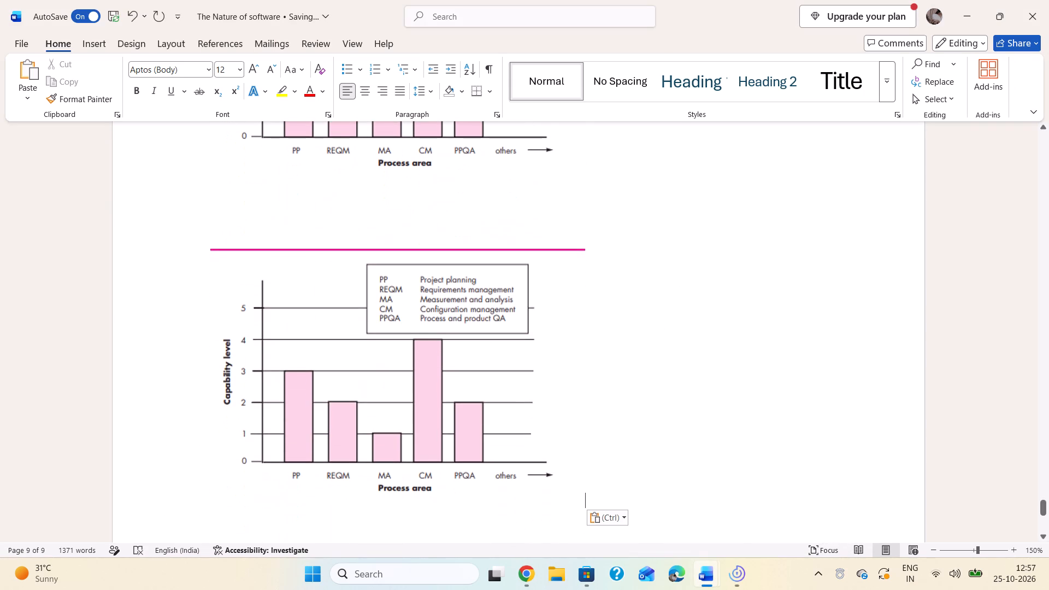
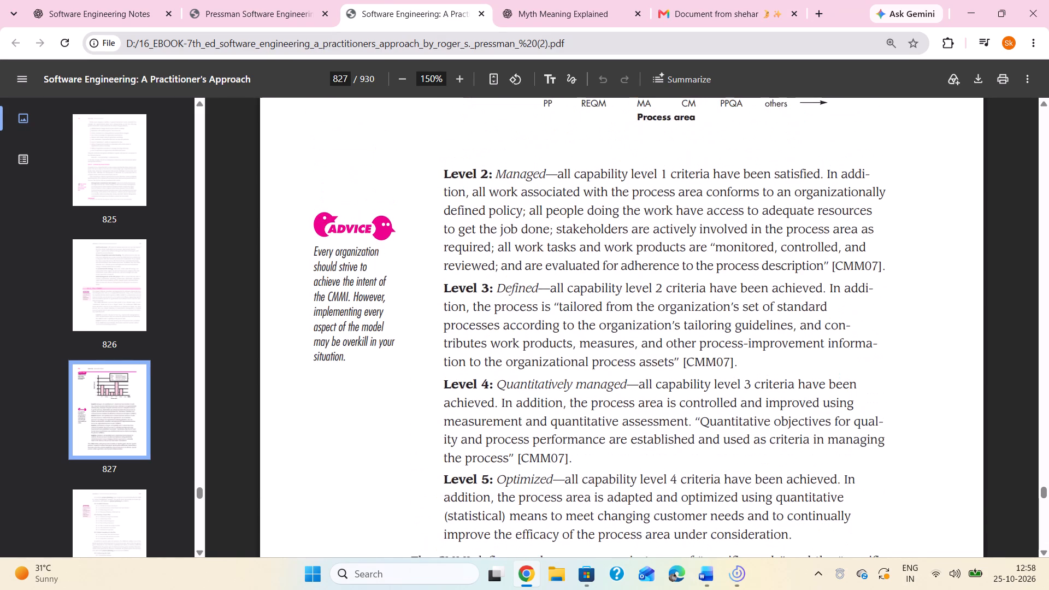
# Re-examine the CMMI capability levels 0 to 5 alongside the Figure 30.2 process area capability profile on printed pages 797 and 798.
pyautogui.scroll(1, 617, 330)
pyautogui.scroll(-1, 617, 330)
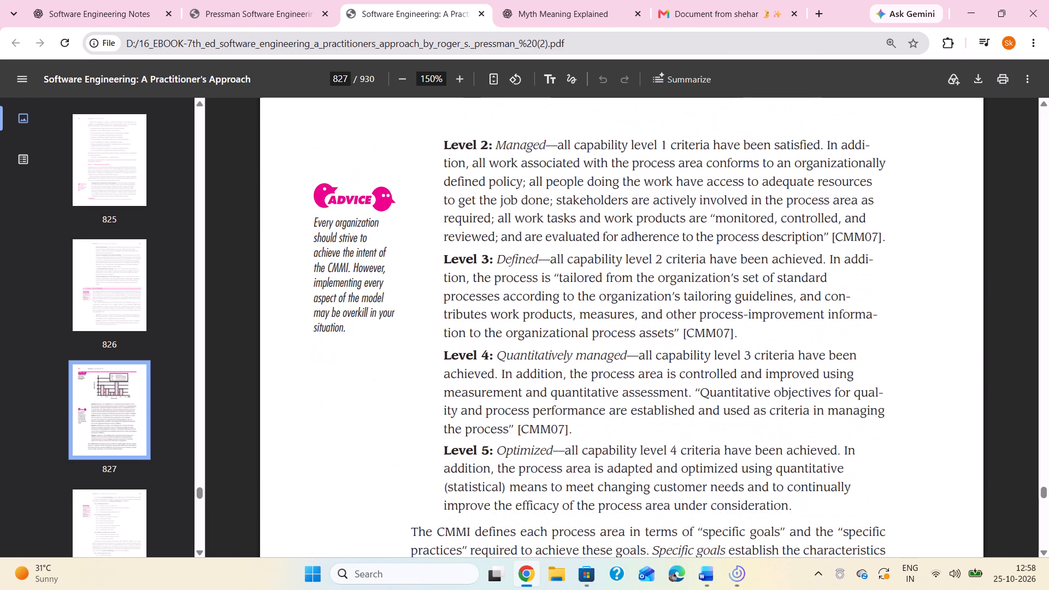
pyautogui.scroll(3, 617, 330)
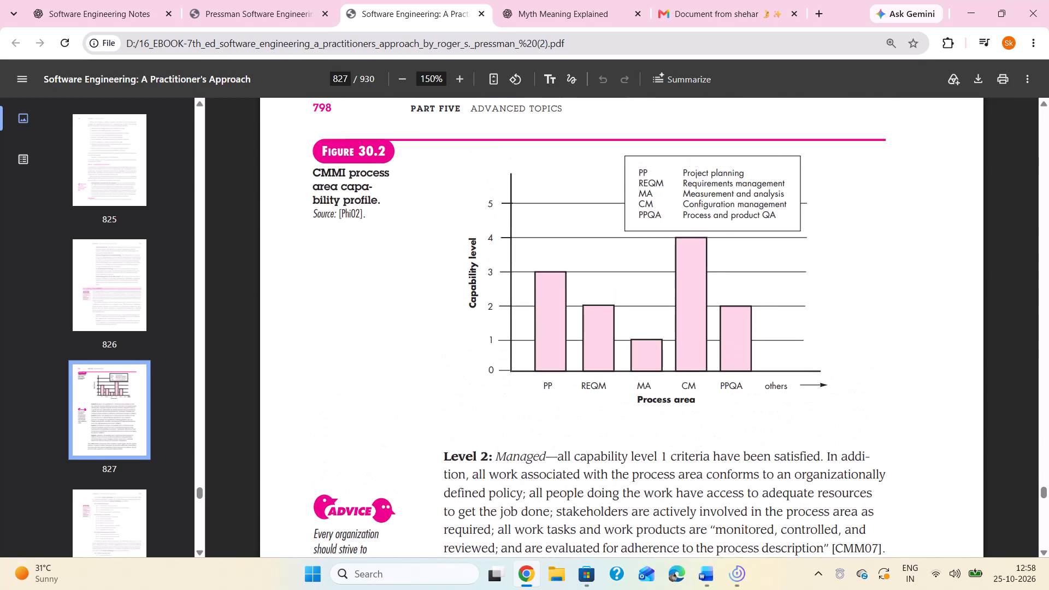
pyautogui.scroll(3, 617, 330)
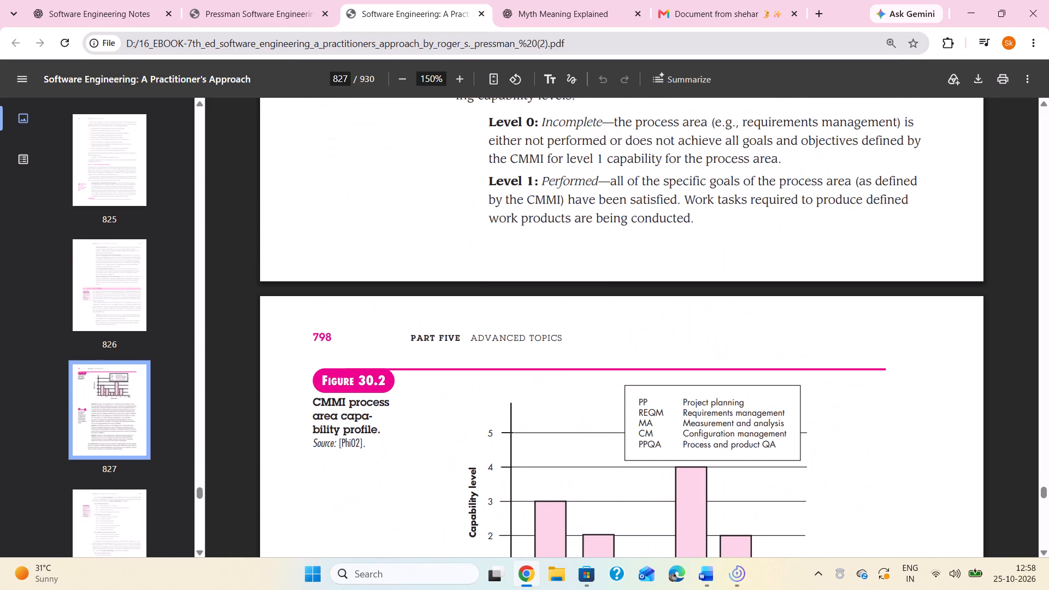
pyautogui.scroll(-1, 617, 330)
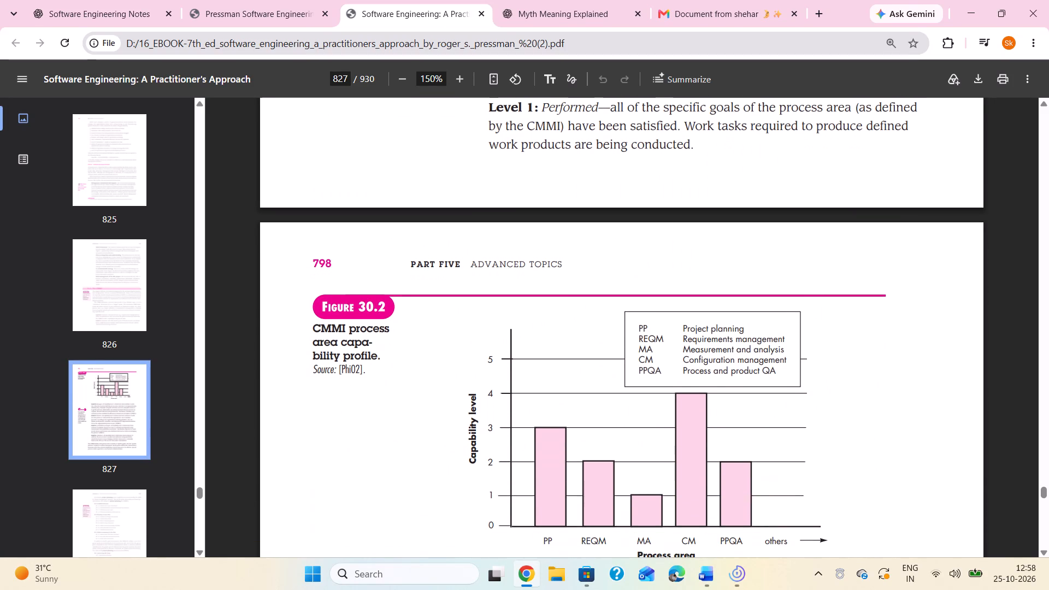
pyautogui.scroll(-2, 617, 330)
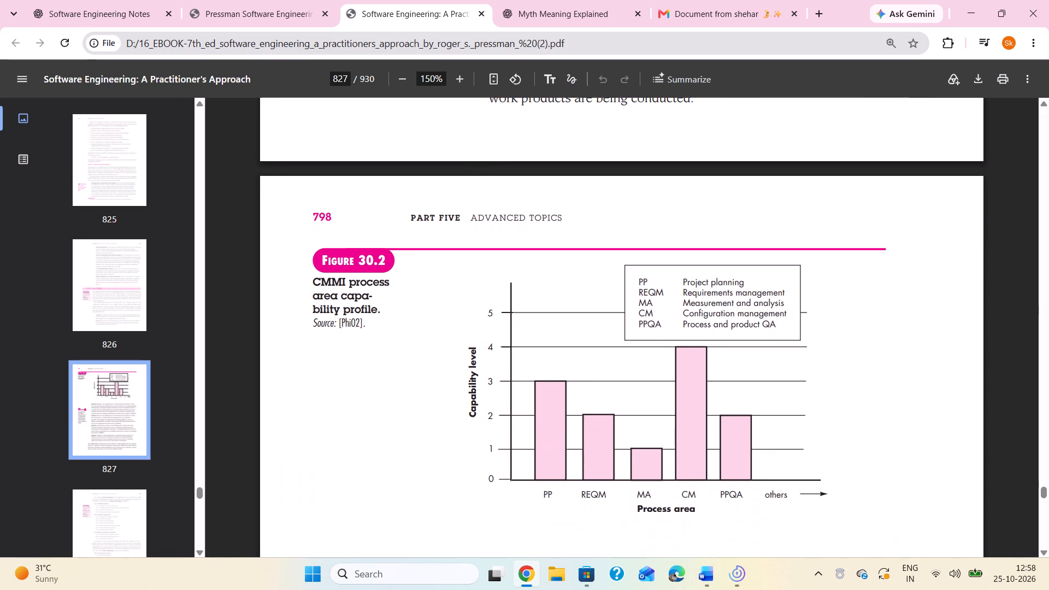
# Read the CMMI capability level 2 to 5 definitions below Figure 30.2 on printed page 798.
pyautogui.scroll(-3, 617, 330)
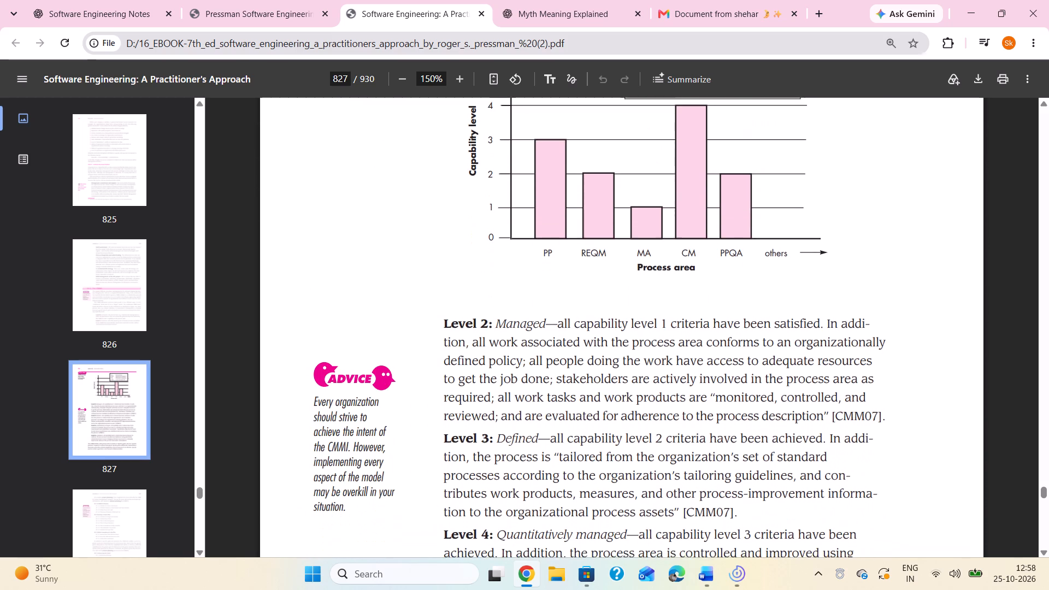
pyautogui.scroll(-1, 617, 330)
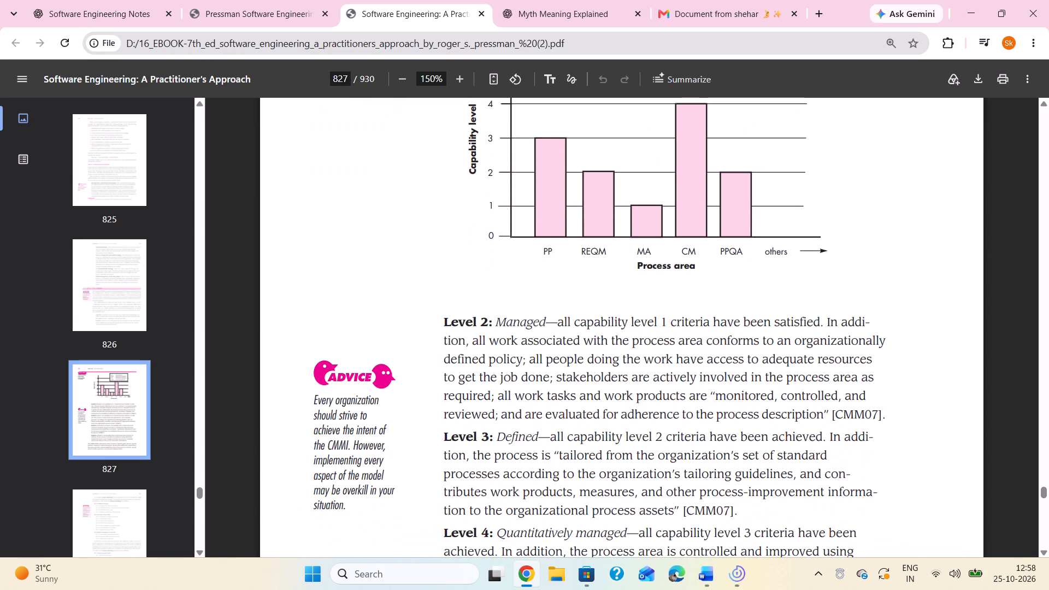
pyautogui.scroll(-3, 617, 330)
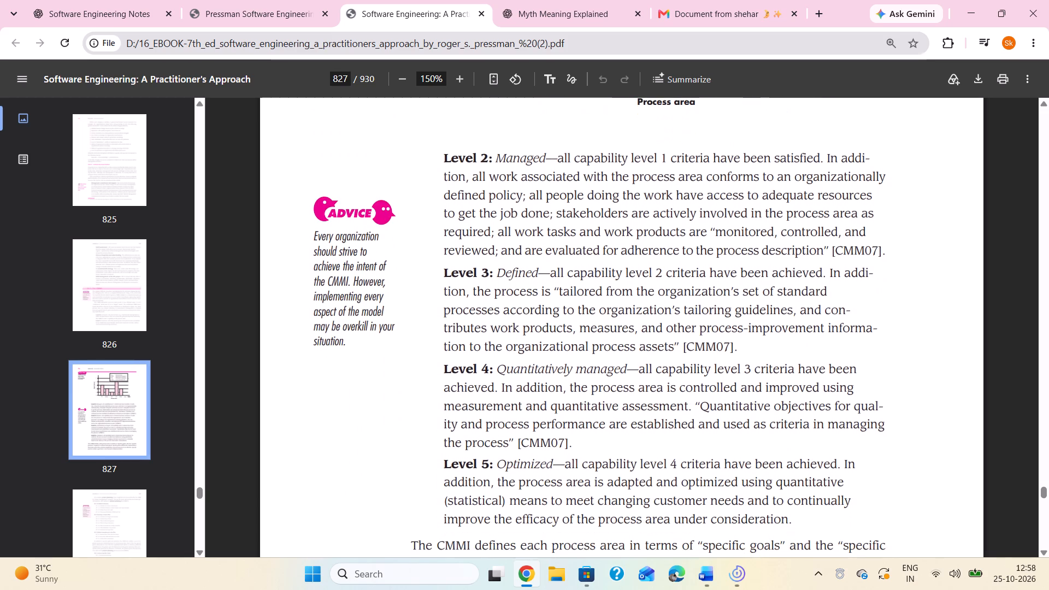
pyautogui.scroll(-7, 617, 330)
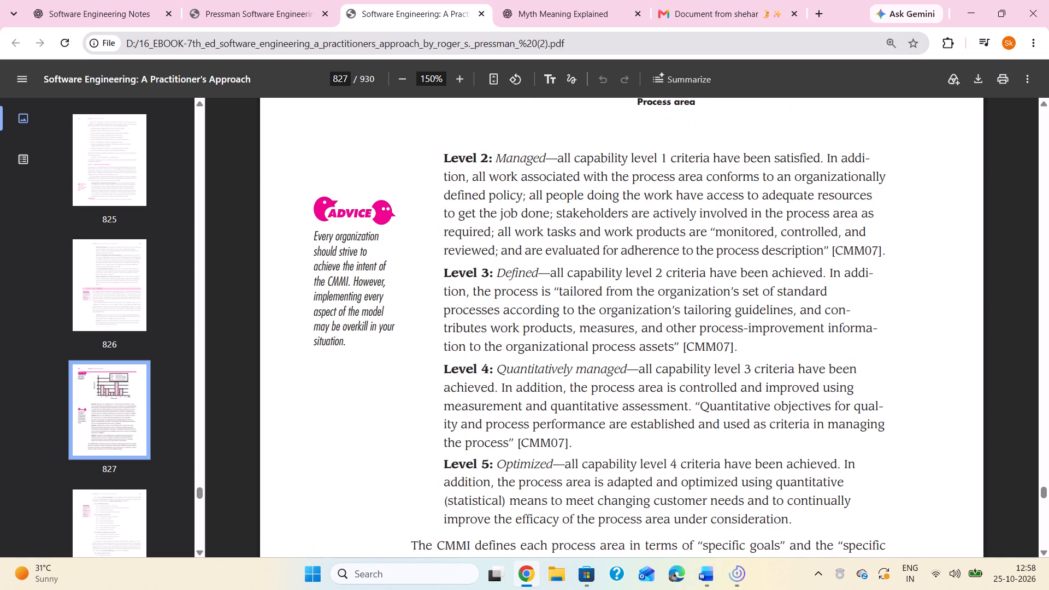
# Review the specific and generic goals and practices for project planning on printed pages 799 and 800.
pyautogui.scroll(-3, 617, 330)
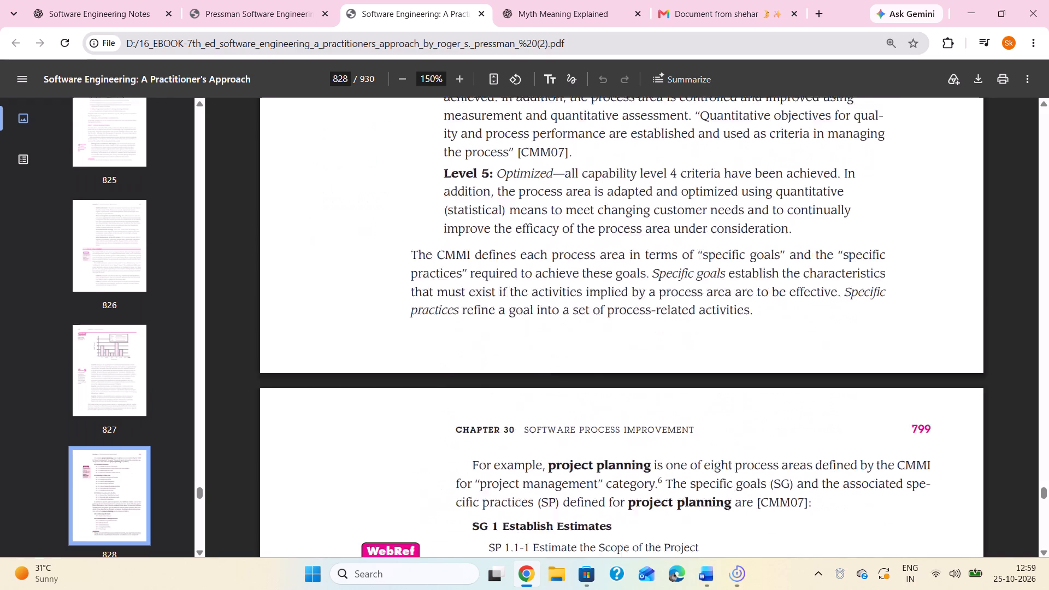
pyautogui.scroll(-2, 617, 321)
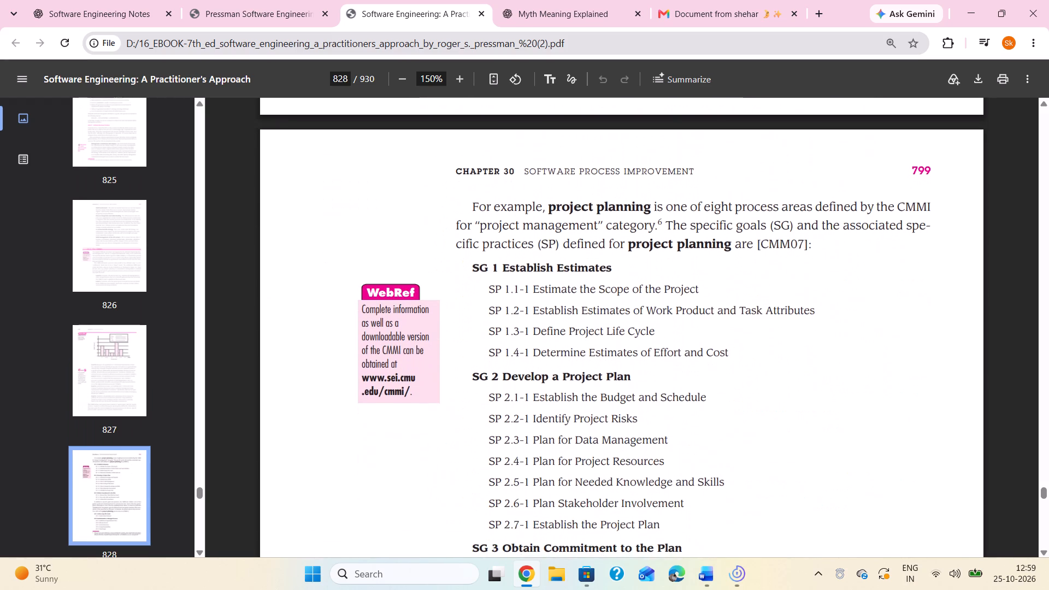
pyautogui.scroll(-3, 617, 321)
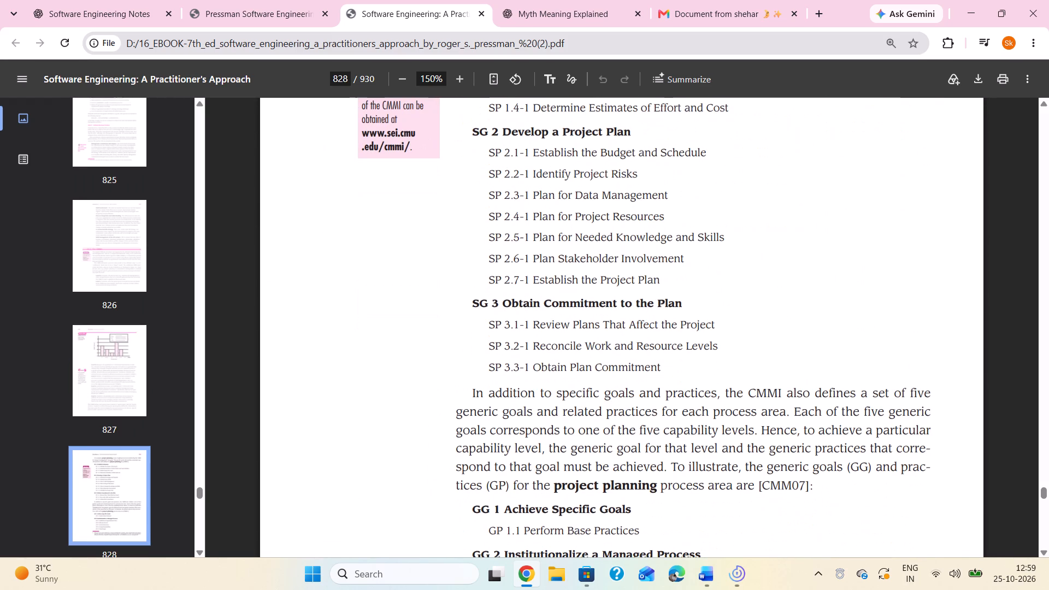
pyautogui.scroll(1, 617, 321)
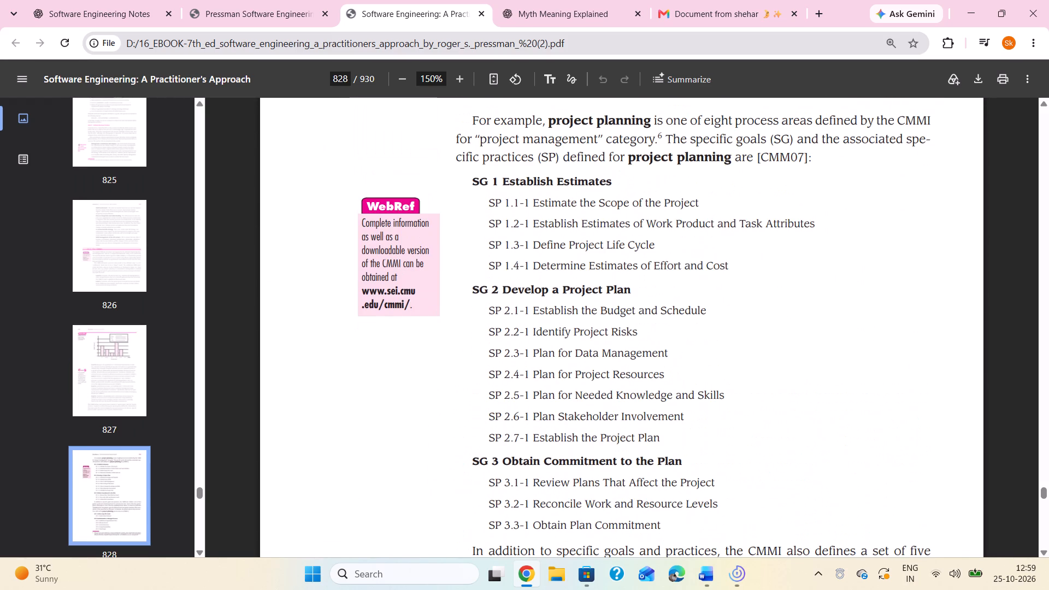
pyautogui.scroll(-4, 617, 321)
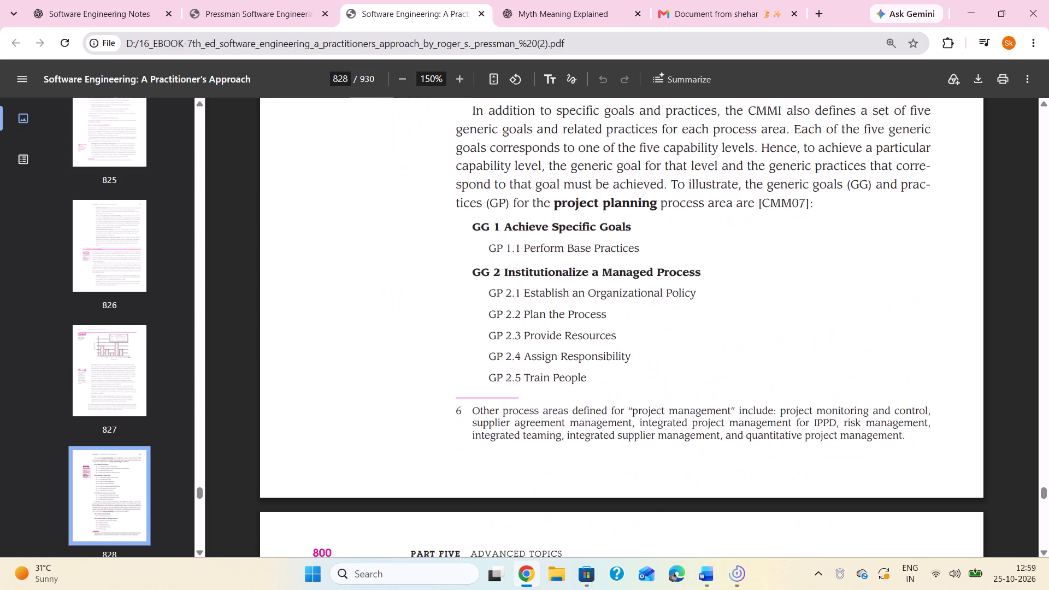
pyautogui.scroll(1, 617, 321)
pyautogui.scroll(-2, 617, 321)
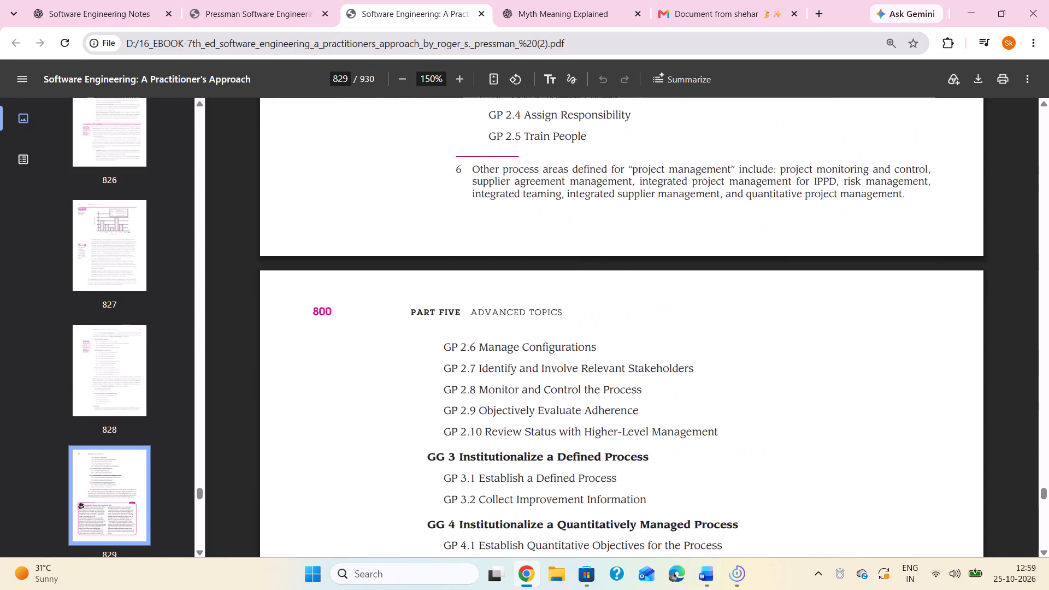
pyautogui.scroll(-5, 617, 321)
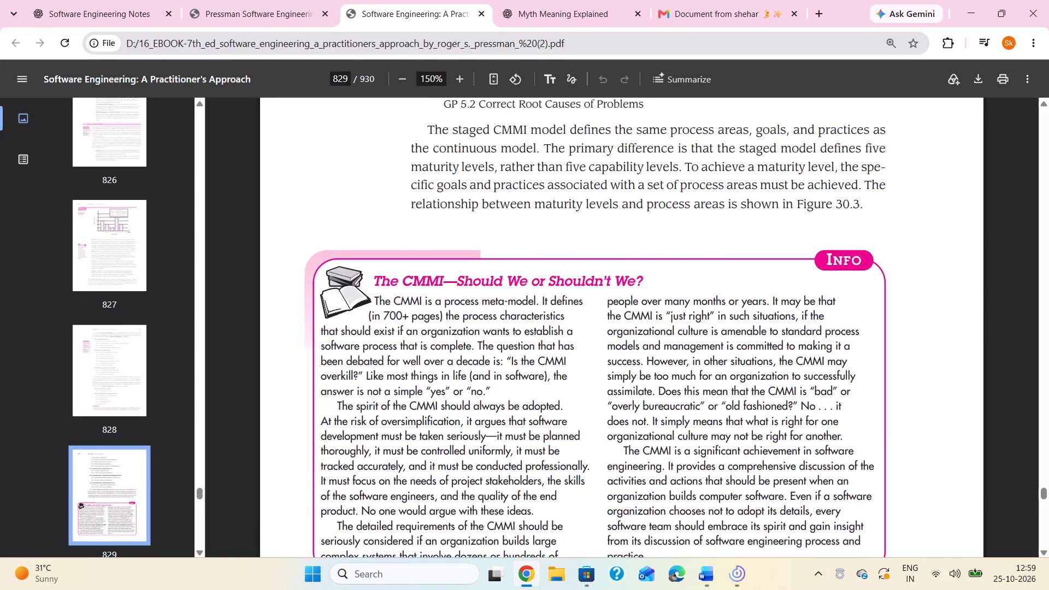
# Examine Figure 30.3, the table of process areas required to achieve a maturity level, on printed page 801.
pyautogui.scroll(-4, 617, 321)
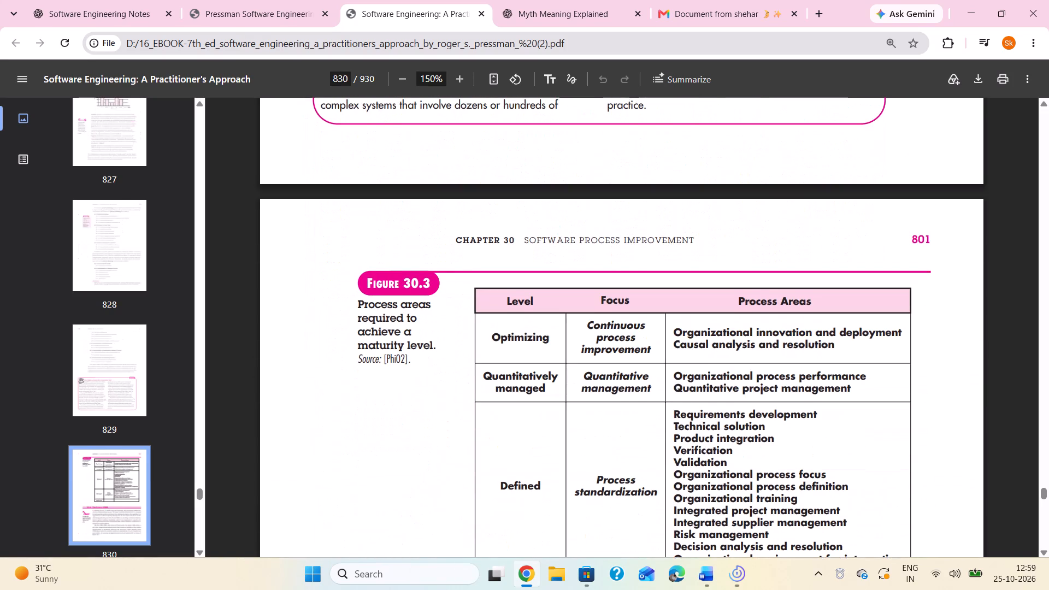
pyautogui.scroll(-2, 617, 321)
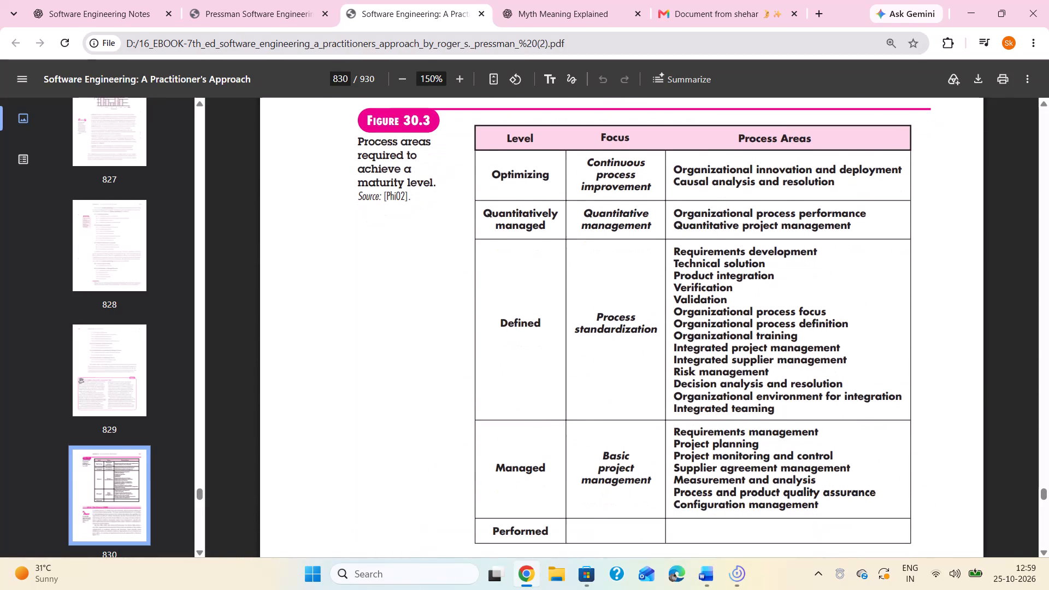
pyautogui.scroll(-3, 617, 321)
pyautogui.scroll(1, 617, 321)
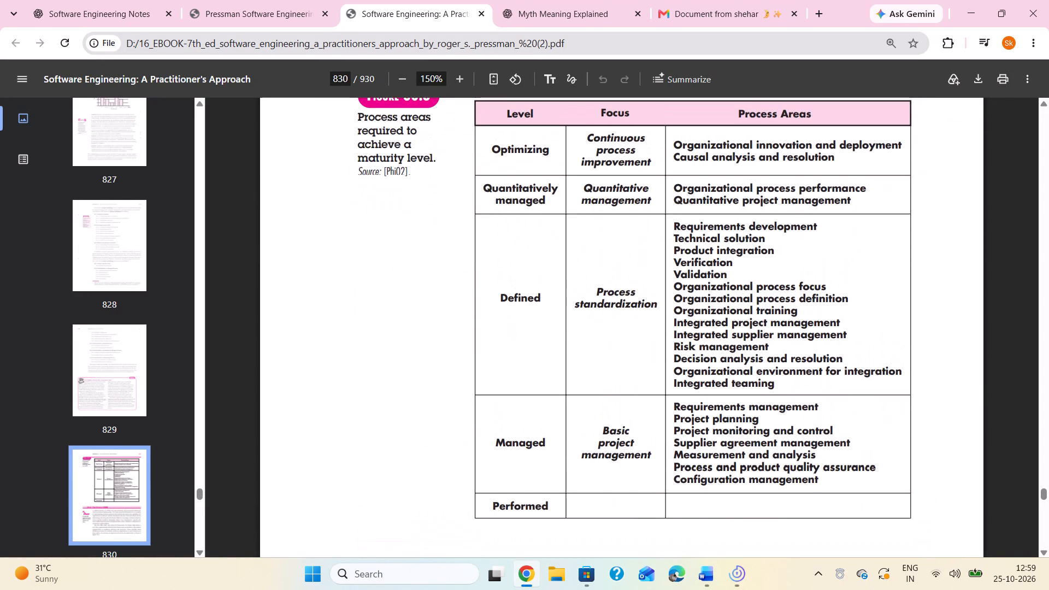
pyautogui.scroll(1, 617, 321)
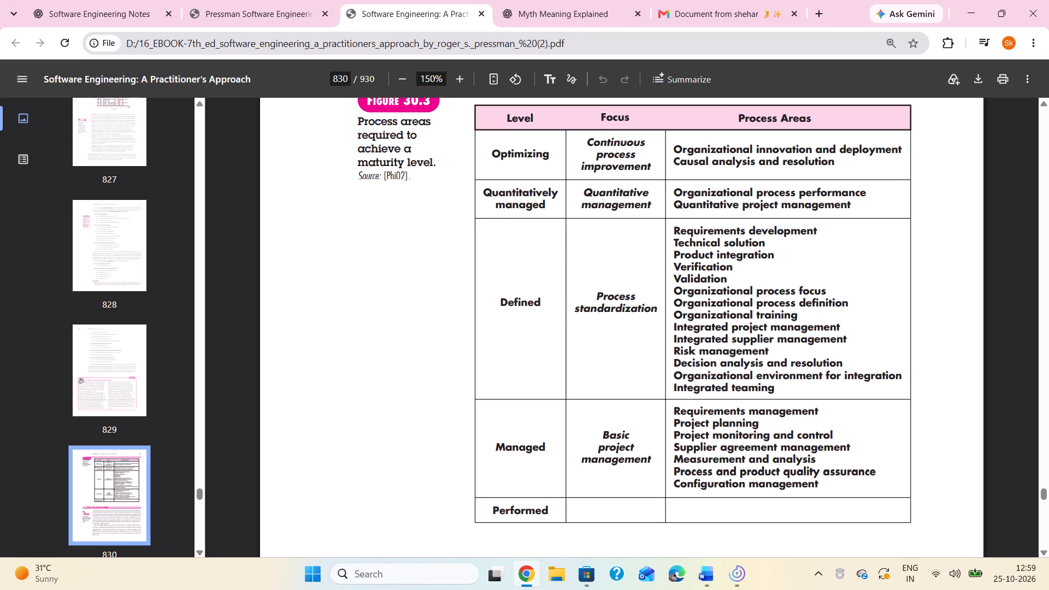
# Recheck Figure 30.2 and the capability level definitions against the staged CMMI text, the Info box and the Figure 30.3 table.
pyautogui.scroll(10, 617, 321)
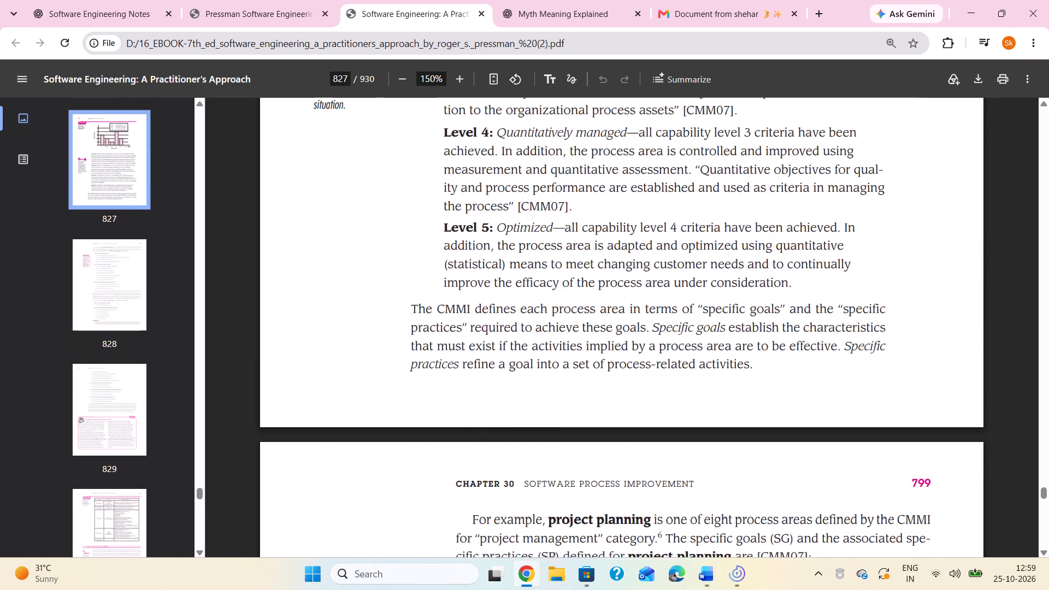
pyautogui.scroll(9, 617, 321)
pyautogui.scroll(-2, 617, 321)
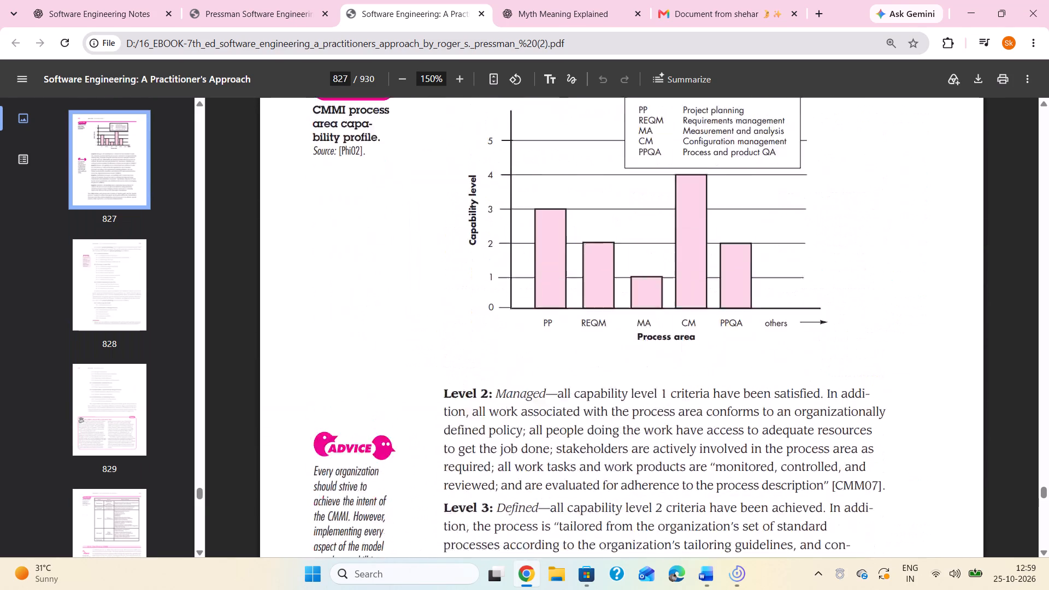
pyautogui.scroll(-3, 617, 321)
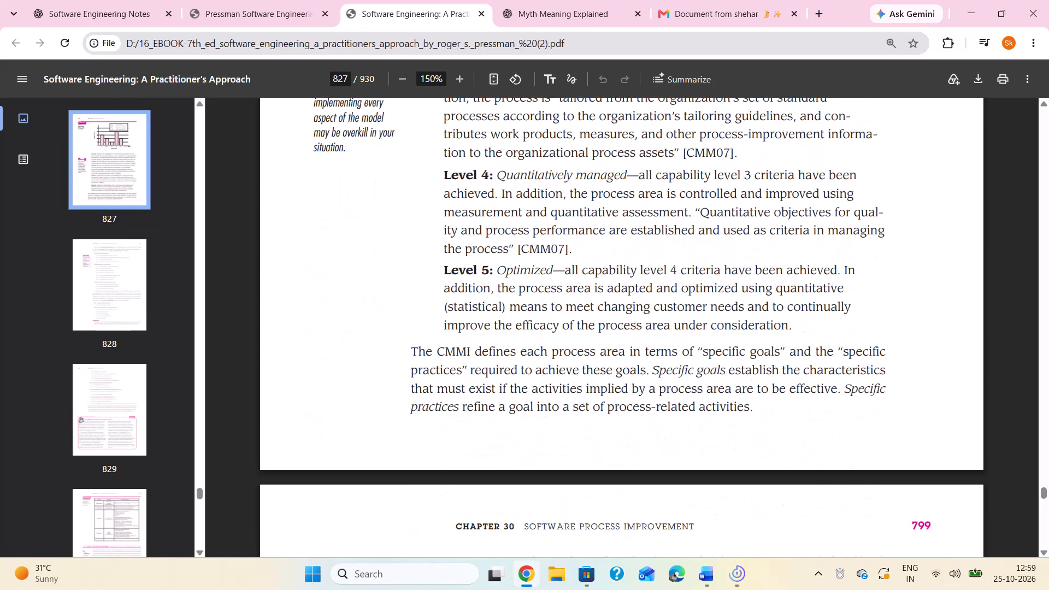
pyautogui.scroll(5, 617, 321)
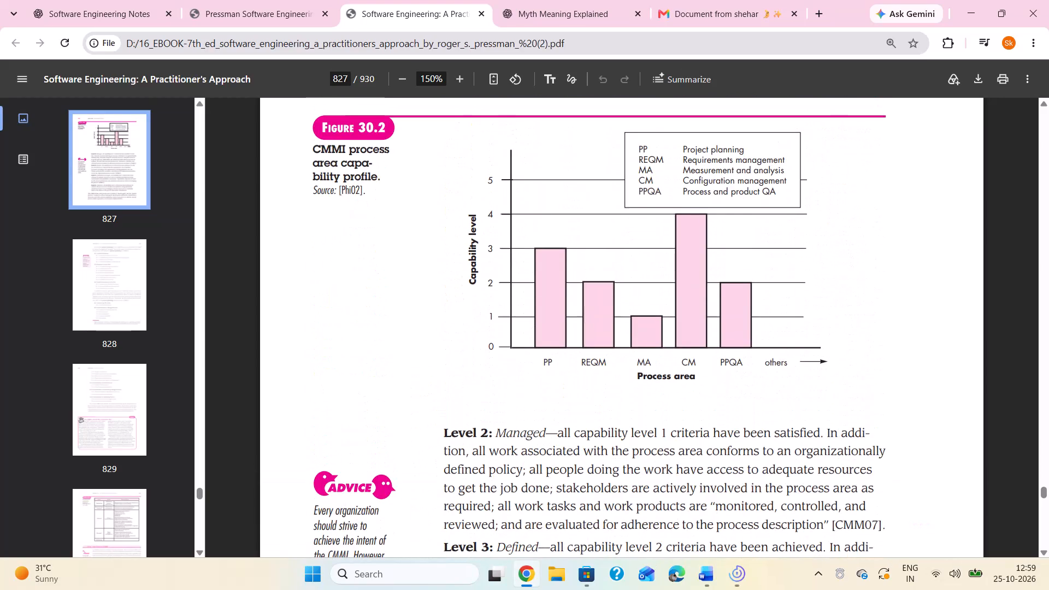
pyautogui.scroll(-4, 617, 321)
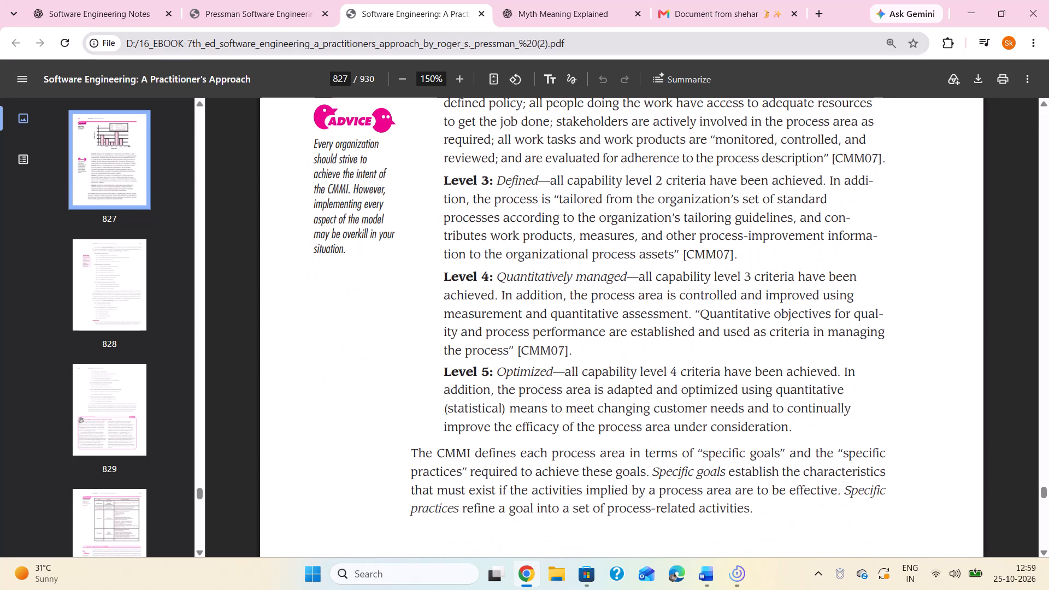
pyautogui.scroll(-3, 617, 321)
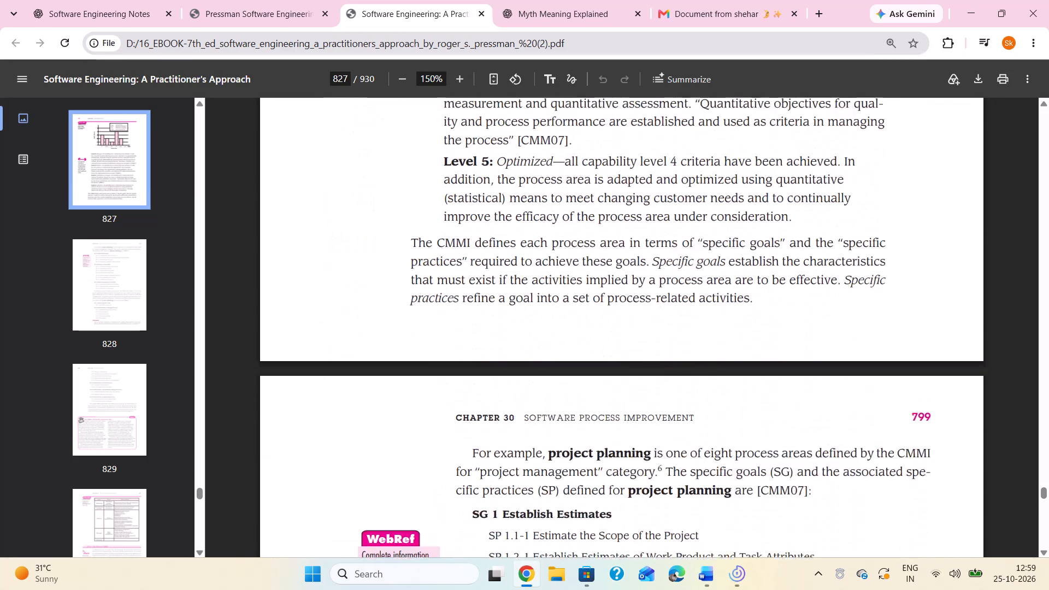
pyautogui.scroll(-11, 617, 321)
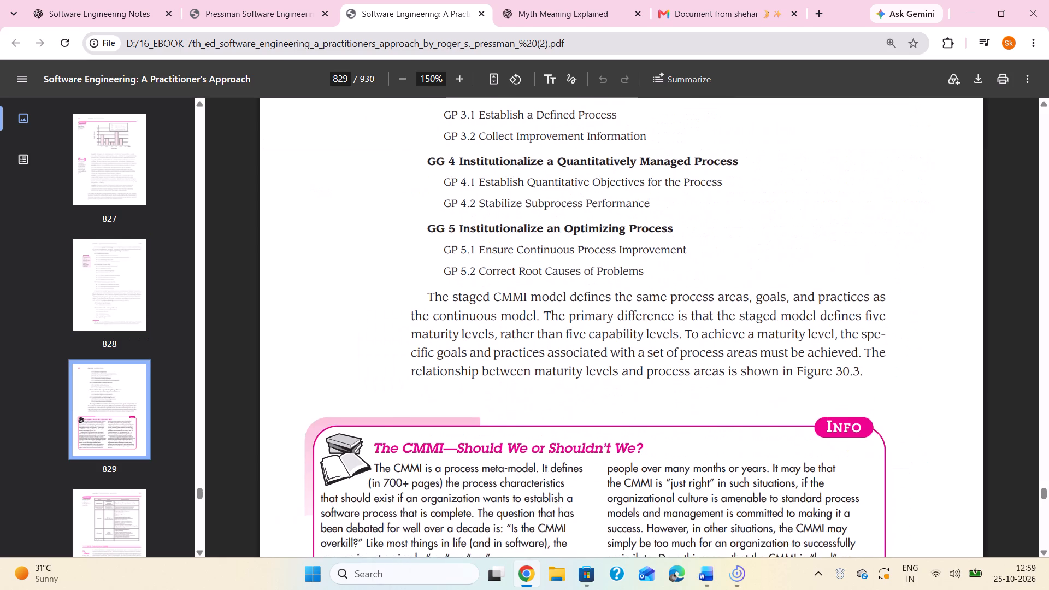
pyautogui.scroll(-6, 617, 321)
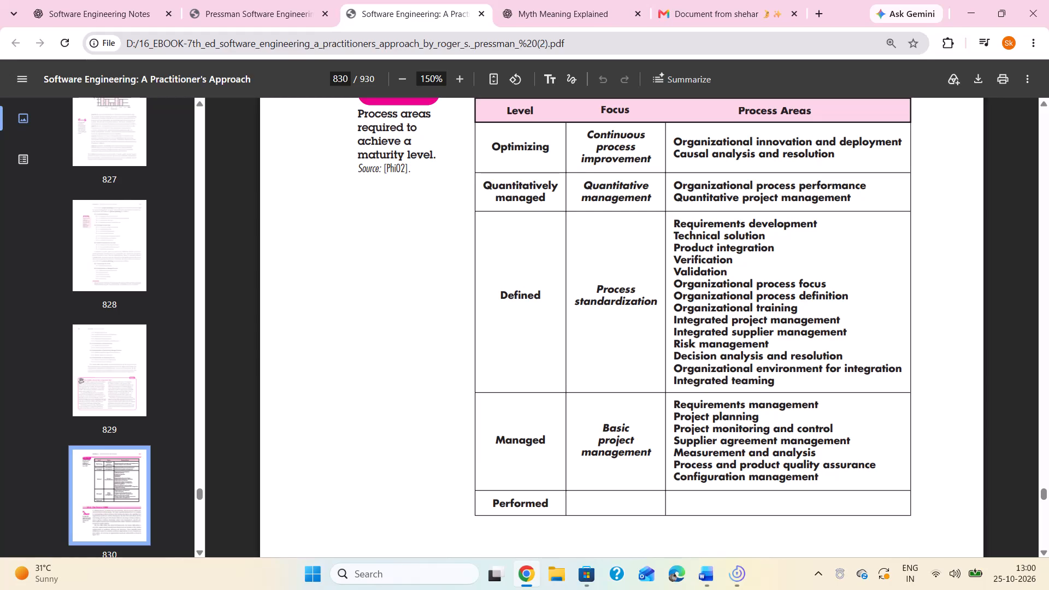
pyautogui.scroll(7, 617, 321)
pyautogui.scroll(-3, 617, 321)
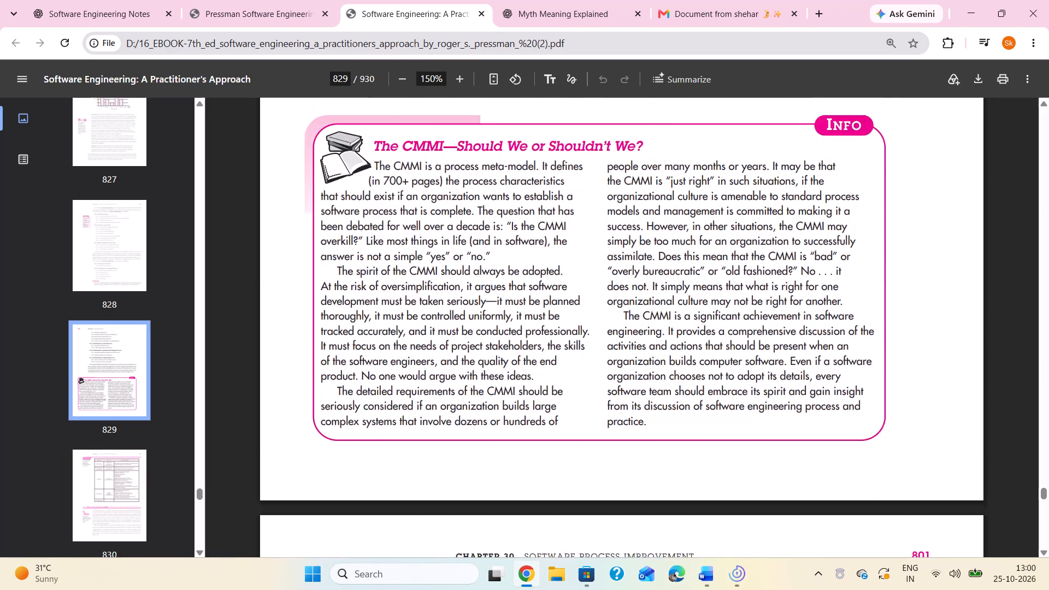
pyautogui.scroll(-8, 617, 321)
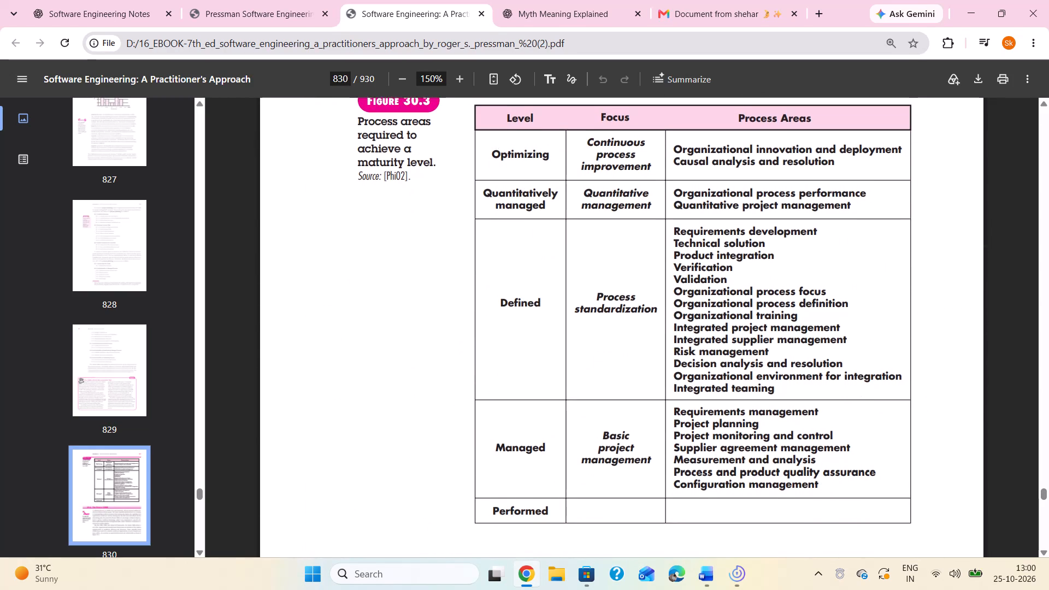
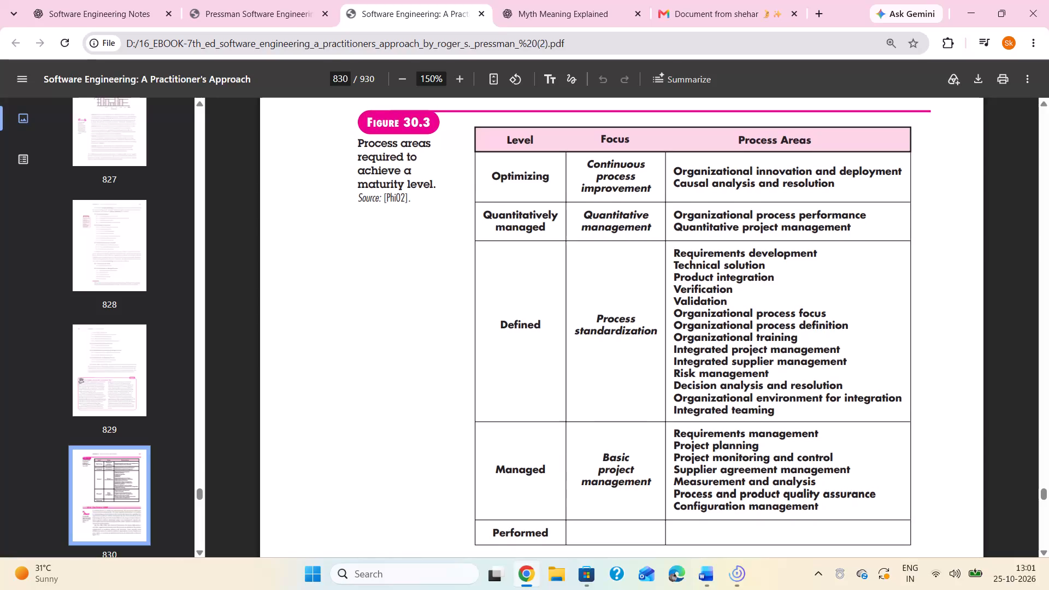
# Capture a screen snip of the full Figure 30.3 table, from the Level, Focus and Process Areas header to the Performed row.
pyautogui.press('Print')
pyautogui.moveTo(459, 119); pyautogui.dragTo(571, 559)
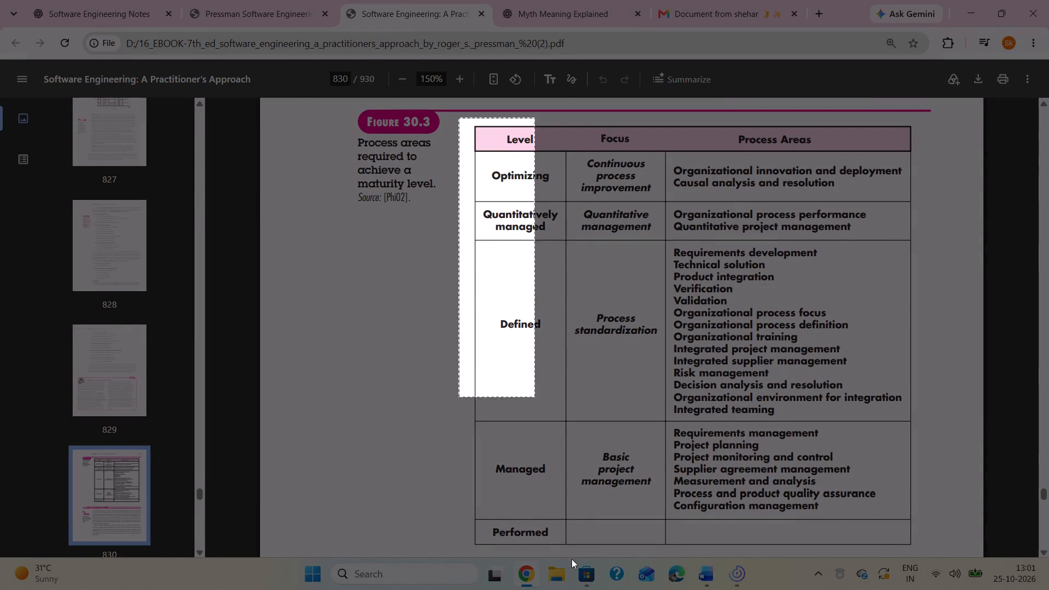
pyautogui.moveTo(571, 559); pyautogui.dragTo(922, 550)
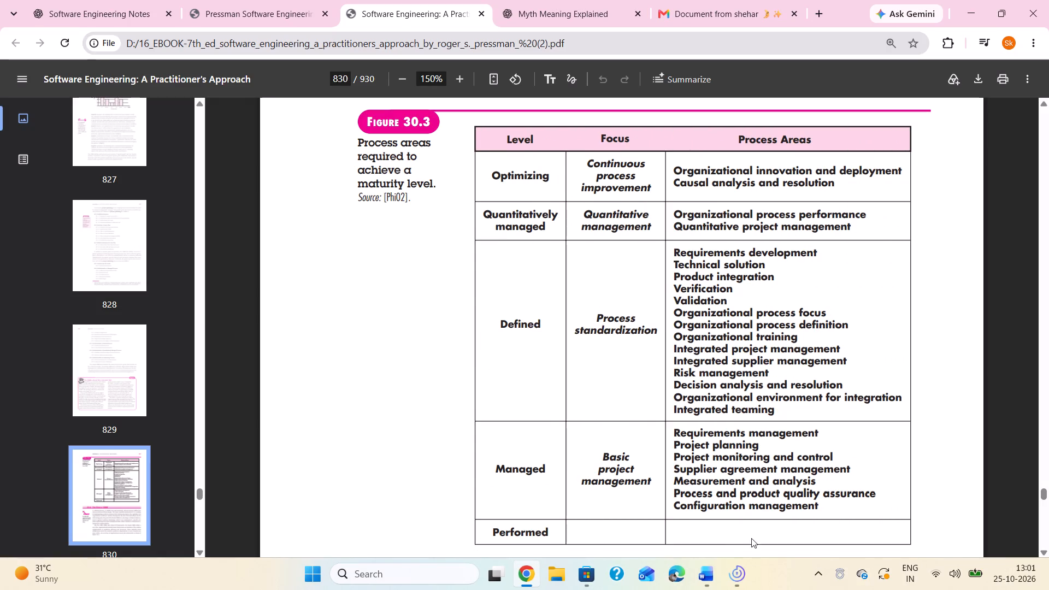
# Switch to "The Nature of software" document in Word and add the label "CAPABILITY" above the process area bar chart.
pyautogui.click(697, 586)
pyautogui.click(640, 512)
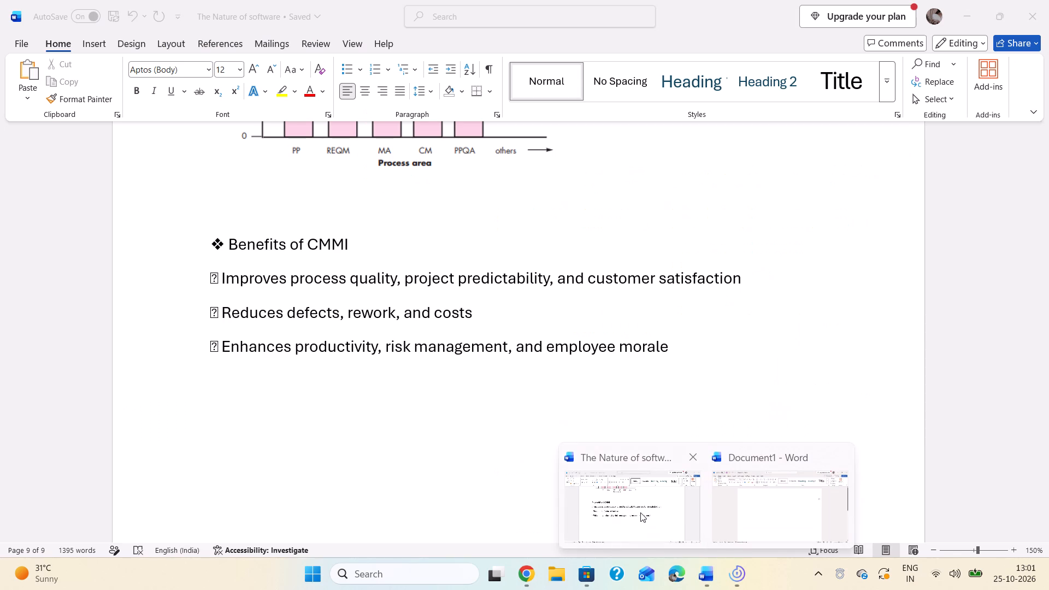
pyautogui.scroll(3, 484, 393)
pyautogui.scroll(-1, 484, 393)
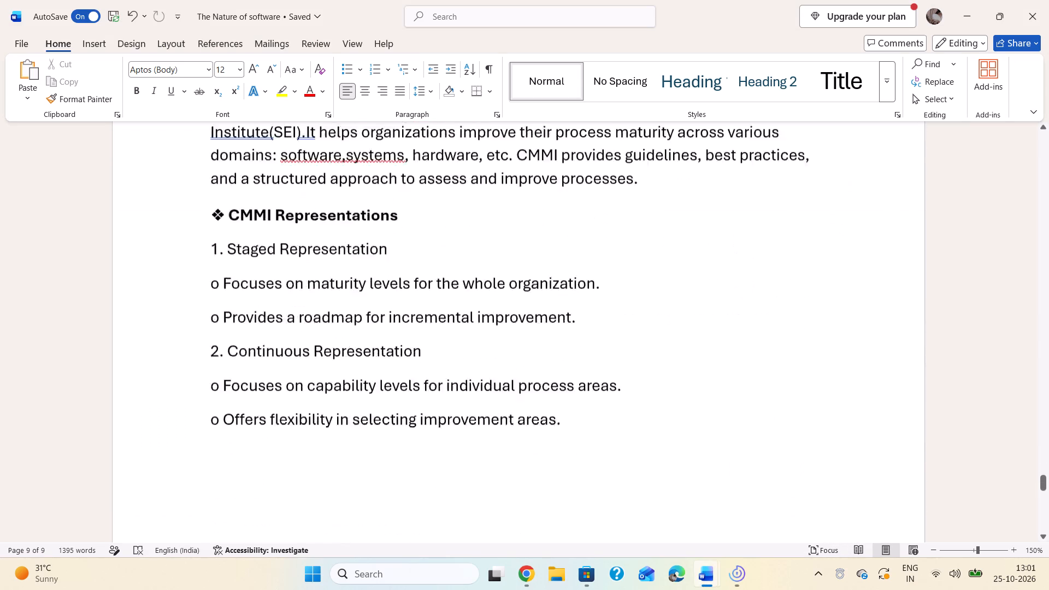
pyautogui.scroll(-1, 484, 393)
pyautogui.click(271, 232)
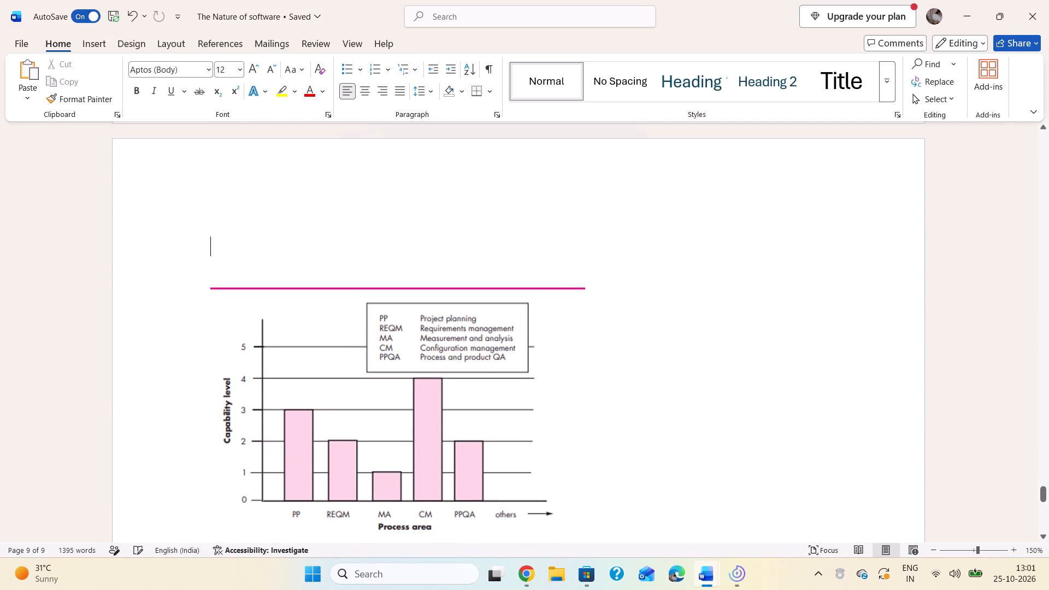
pyautogui.write('CAPA')
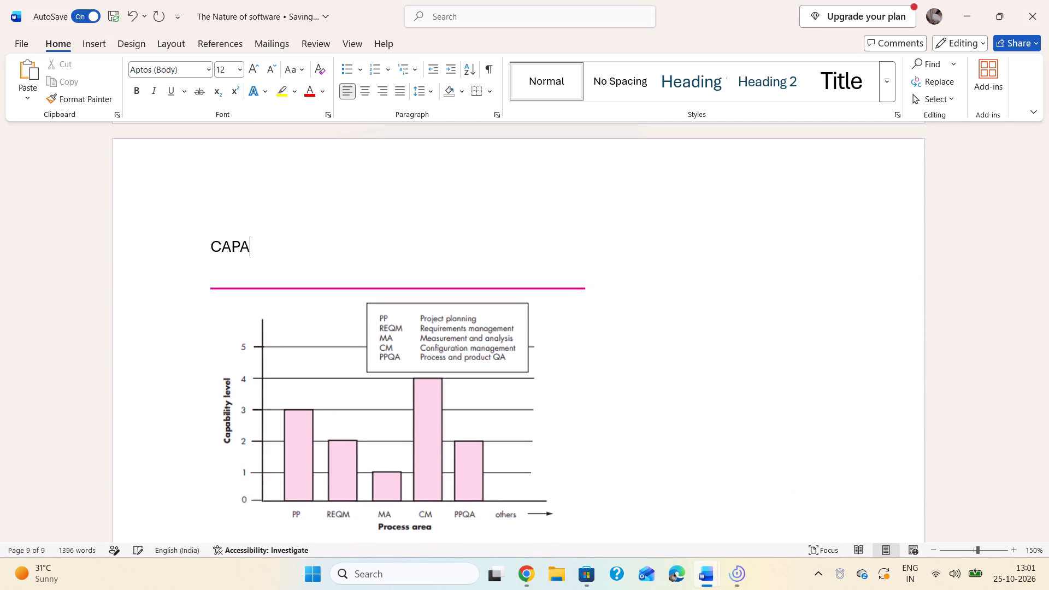
pyautogui.write('BILITY')
pyautogui.press('space')
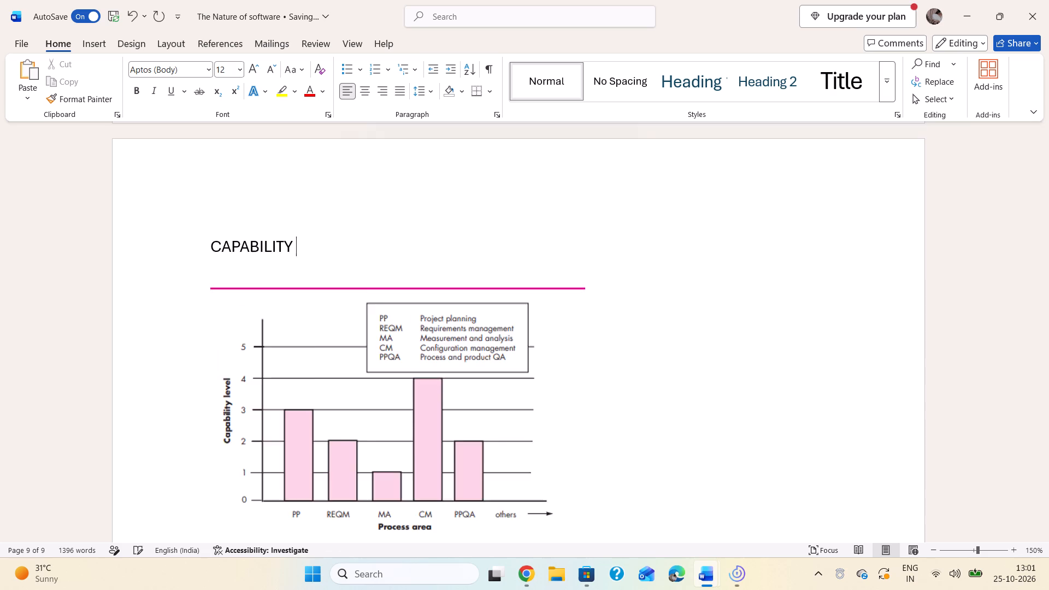
# Add the label "MATURITY" below the Benefits of CMMI list, leaving a blank line, and paste the captured Figure 30.3 table under it.
pyautogui.scroll(-4, 269, 228)
pyautogui.scroll(2, 269, 228)
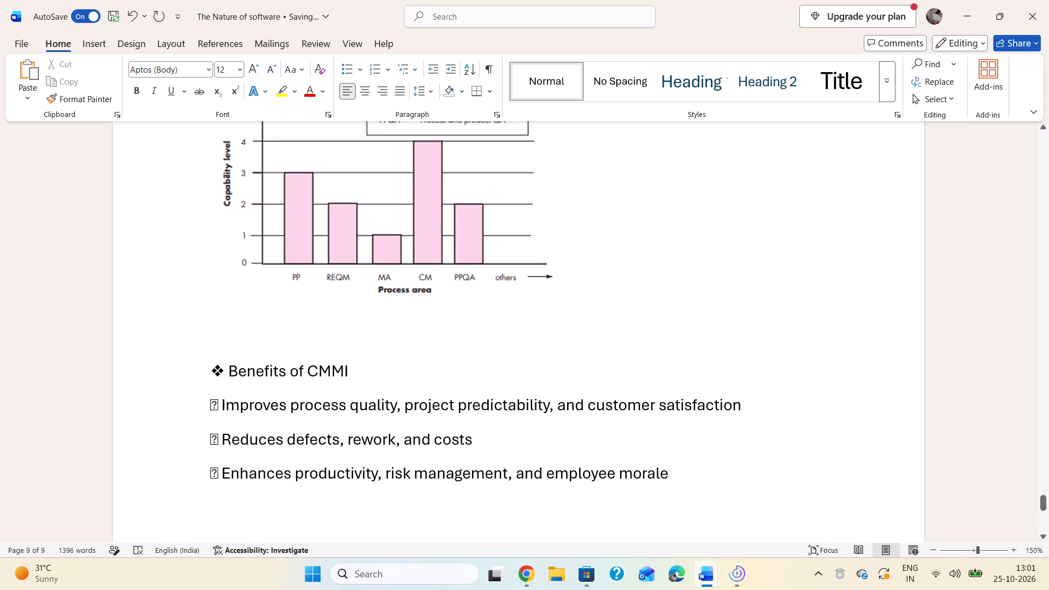
pyautogui.click(667, 464)
pyautogui.press('Return')
pyautogui.press('Return')
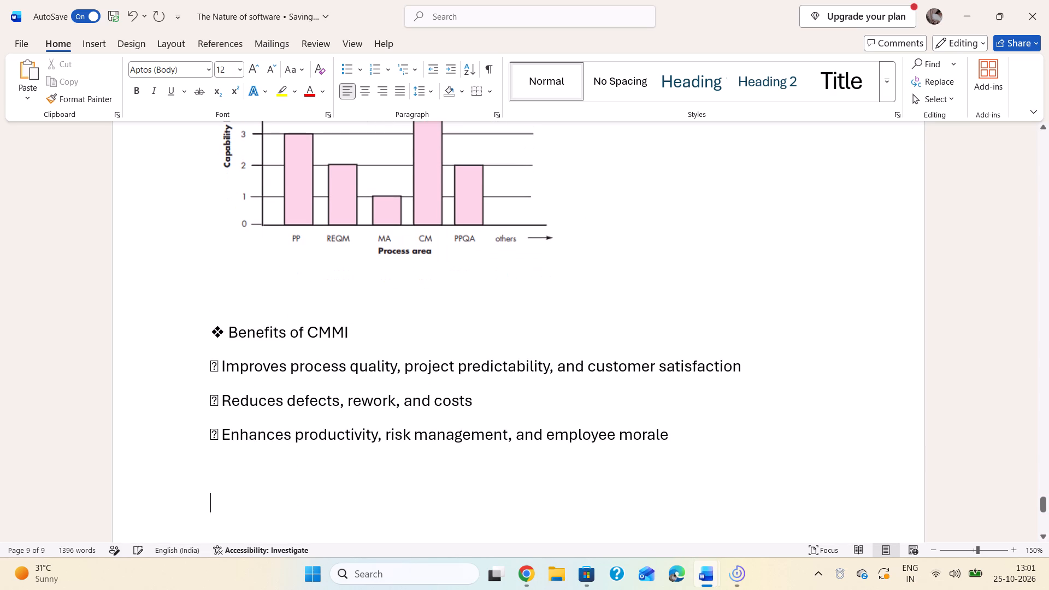
pyautogui.write('MATURITY')
pyautogui.press('Return')
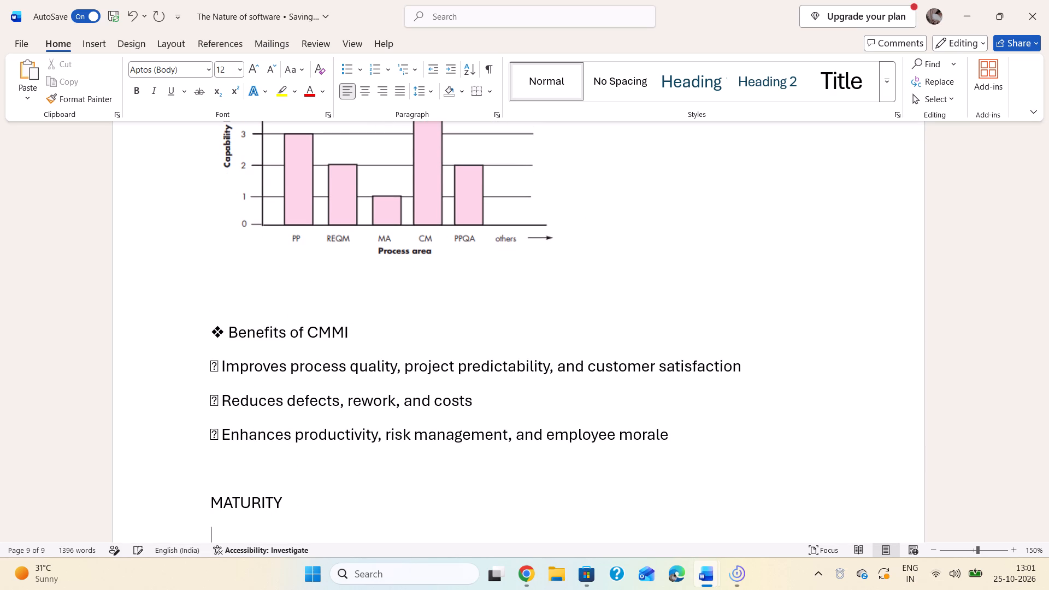
pyautogui.hotkey('ctrl', 'v')
# Insert twelve blank lines above the "MATURITY" label to push it down onto the page with the pasted table.
pyautogui.scroll(2, 667, 464)
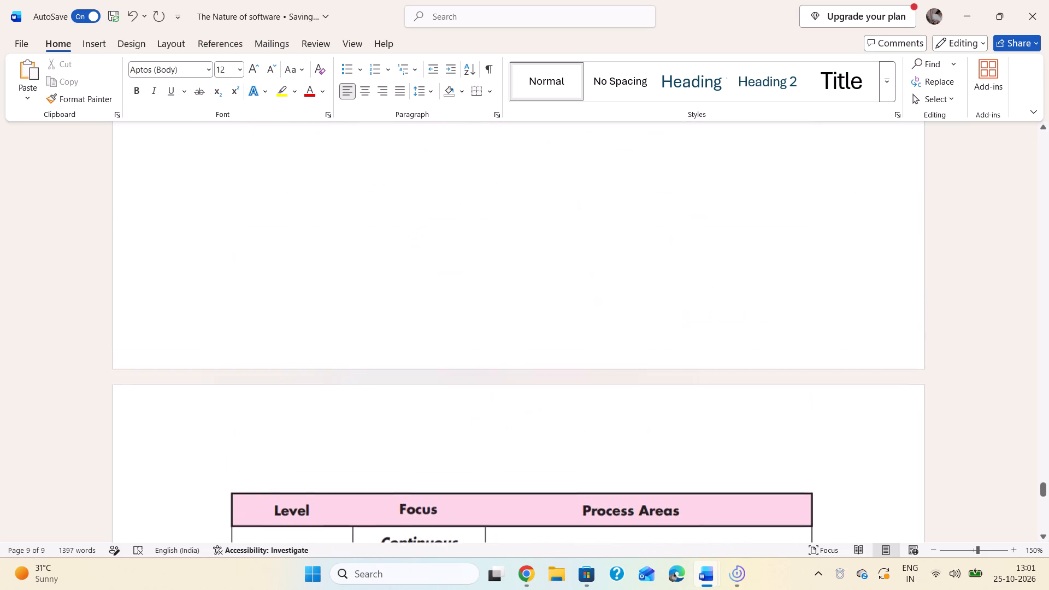
pyautogui.scroll(1, 667, 464)
pyautogui.click(261, 238)
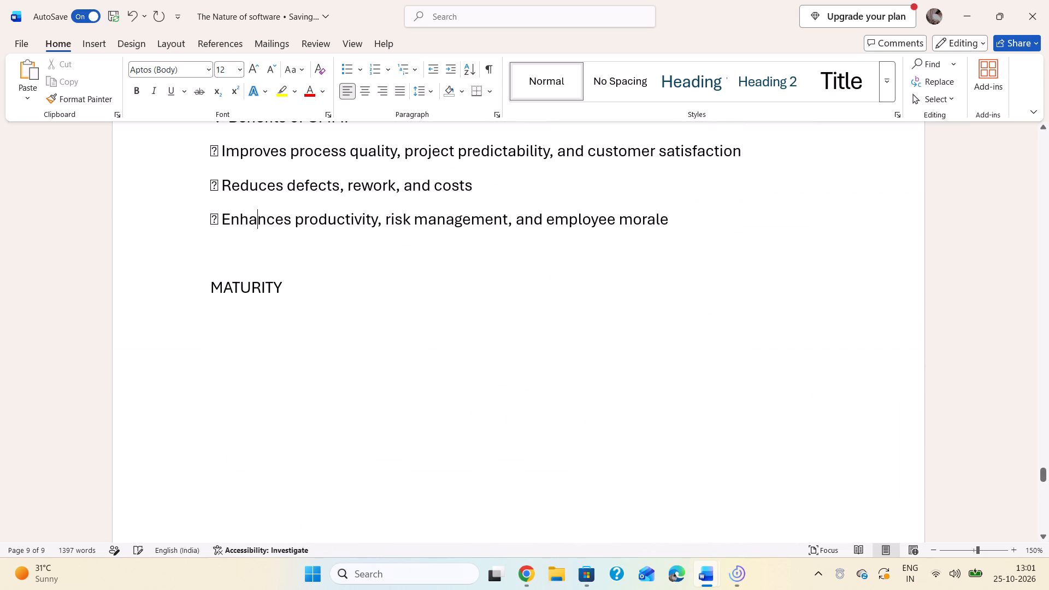
pyautogui.click(216, 270)
pyautogui.press('Return')
pyautogui.press('Return')
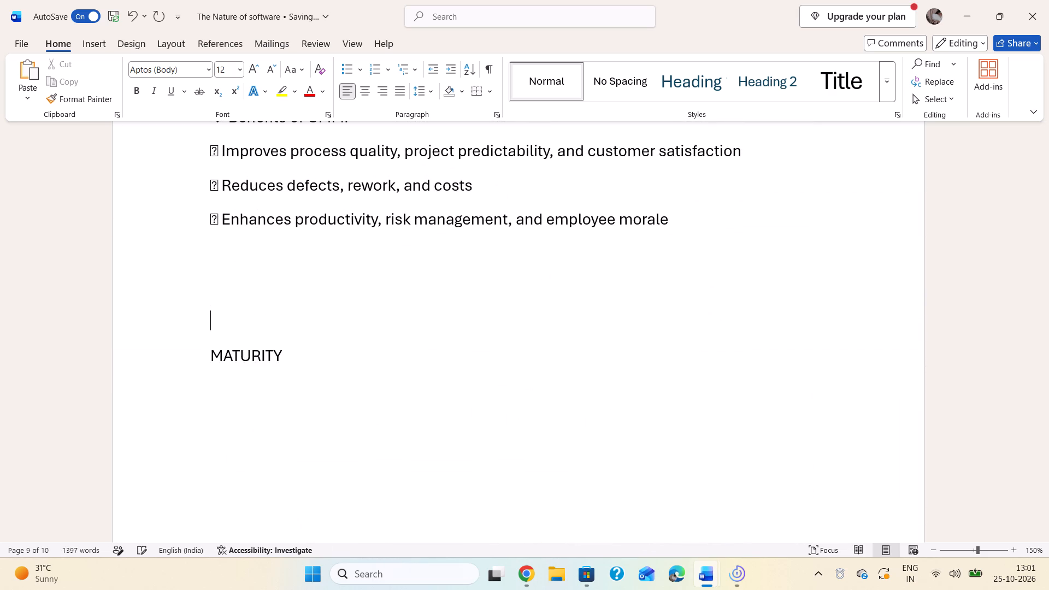
pyautogui.press('Return')
pyautogui.press('Return')
pyautogui.press('Return')
pyautogui.press('Return')
pyautogui.press('Return')
pyautogui.press('Return')
pyautogui.scroll(-2, 216, 270)
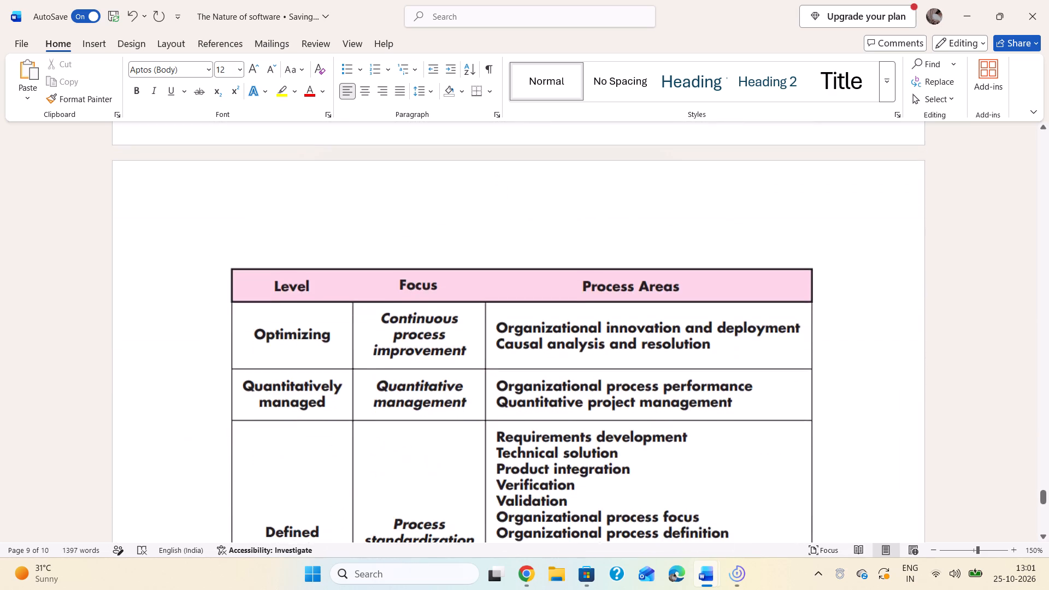
pyautogui.scroll(-1, 216, 270)
pyautogui.scroll(1, 216, 270)
pyautogui.press('Return')
pyautogui.press('Return')
pyautogui.press('Return')
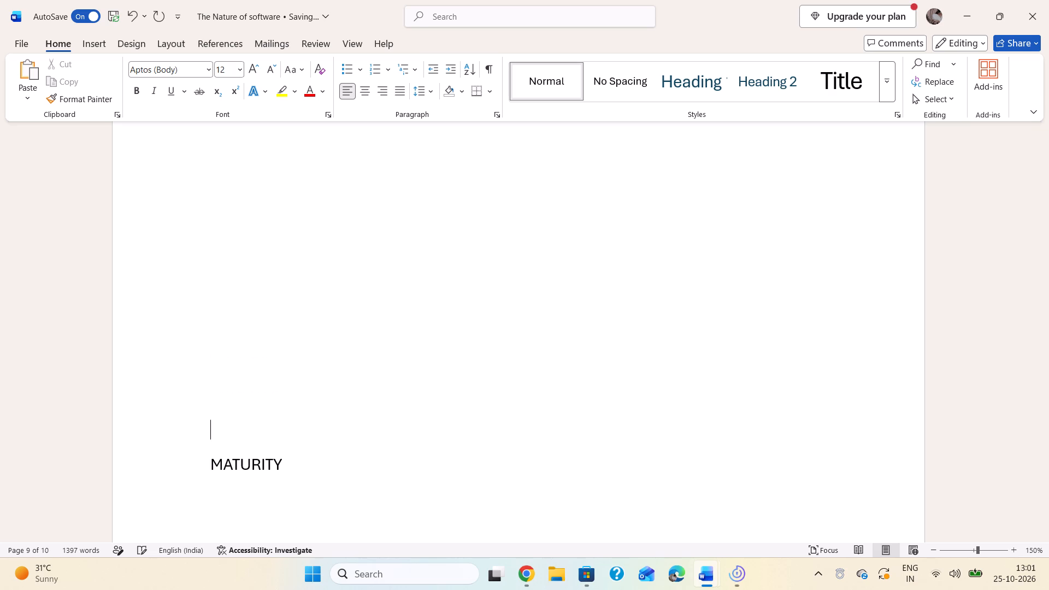
pyautogui.press('Return')
pyautogui.scroll(-1, 216, 270)
pyautogui.scroll(2, 216, 270)
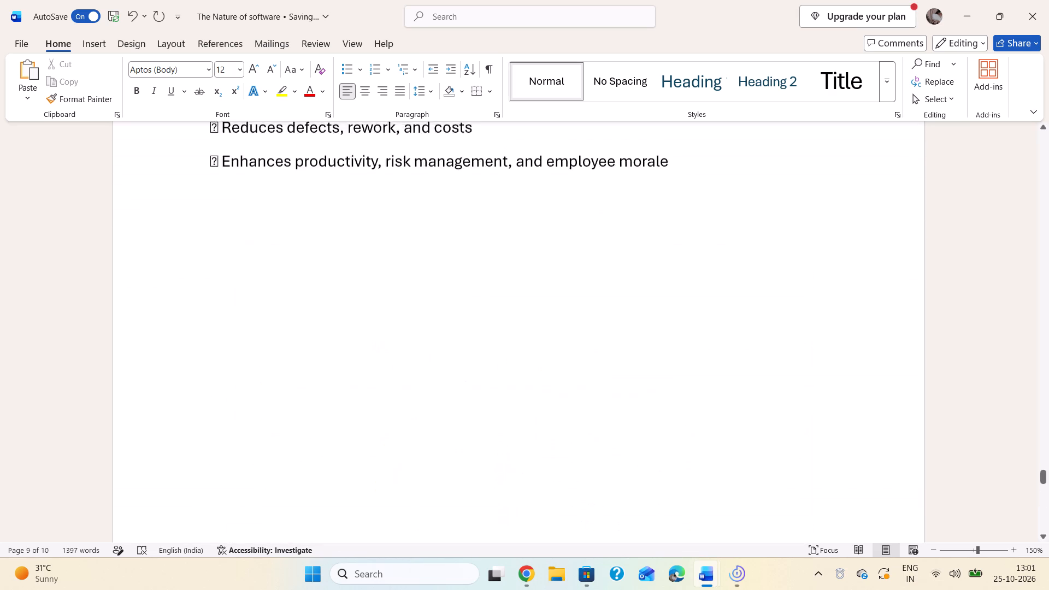
pyautogui.scroll(2, 216, 270)
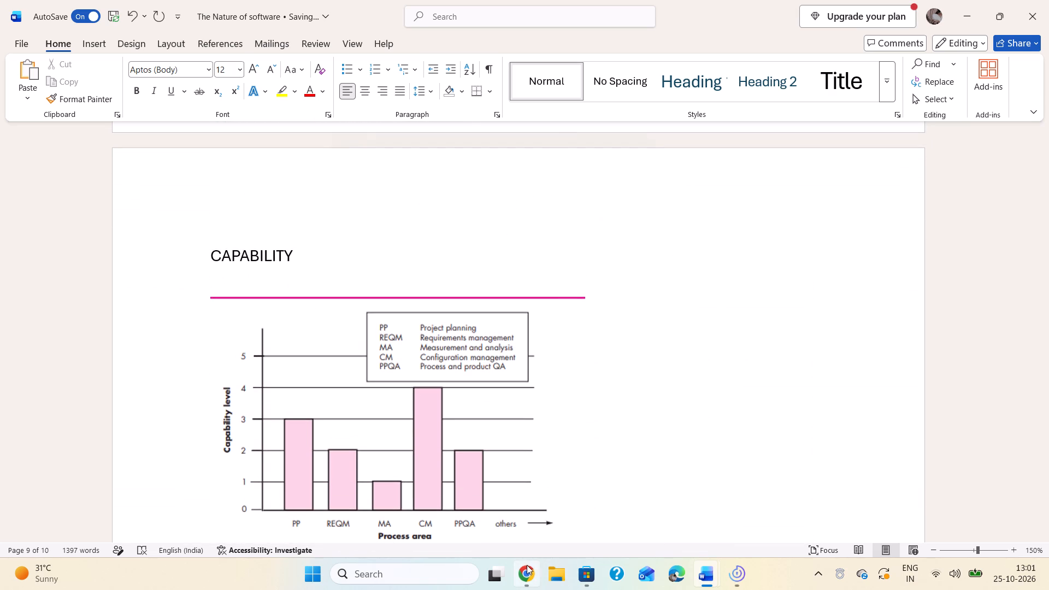
# Switch to the textbook PDF in Chrome and copy the full "Level 0: Incomplete" capability definition preceding Figure 30.2.
pyautogui.click(527, 564)
pyautogui.scroll(7, 559, 404)
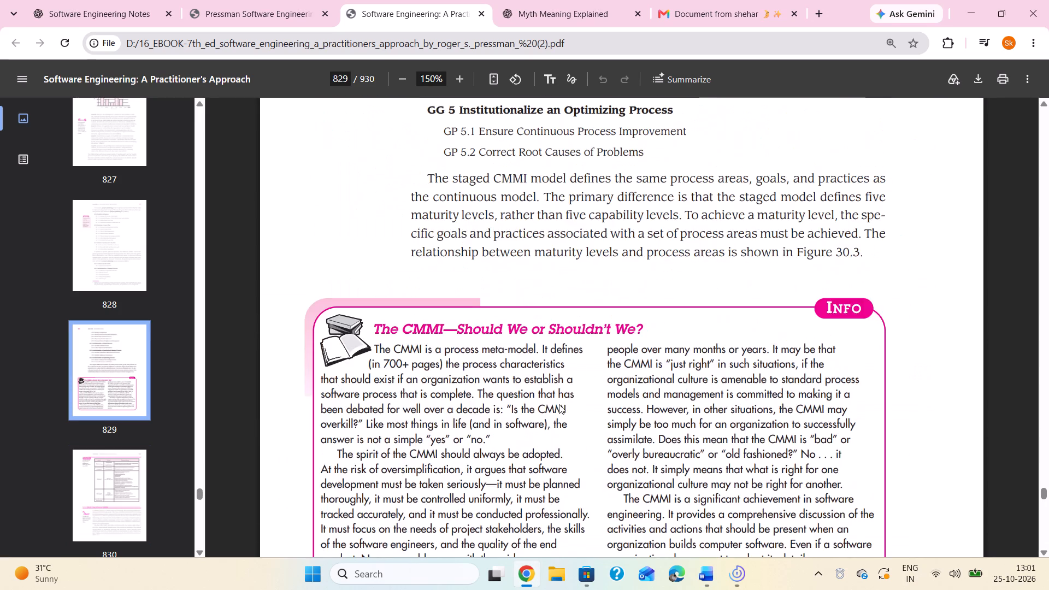
pyautogui.scroll(14, 559, 404)
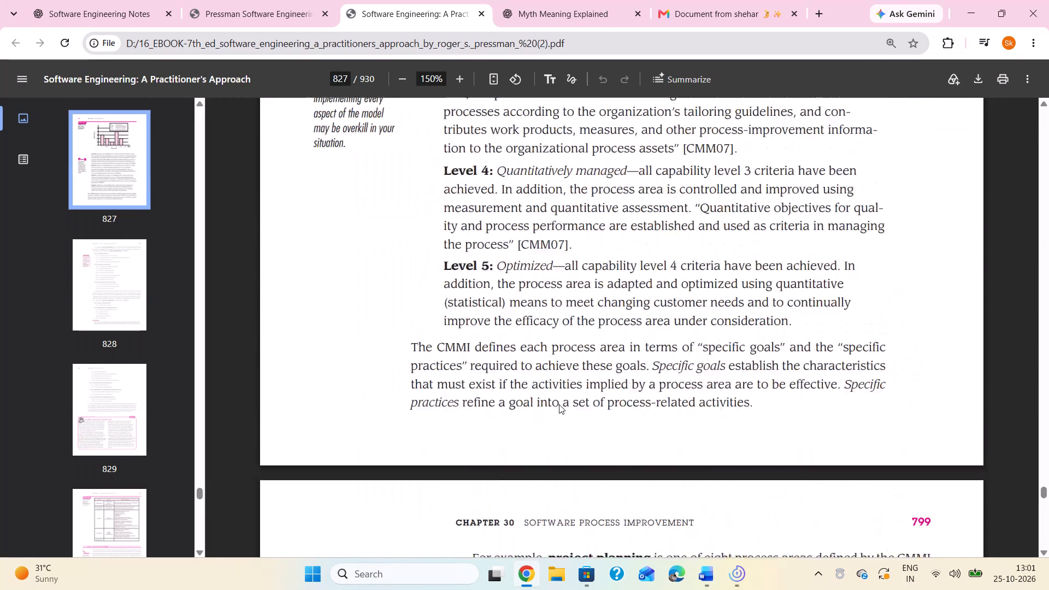
pyautogui.scroll(5, 559, 404)
pyautogui.scroll(-2, 559, 404)
pyautogui.scroll(2, 559, 404)
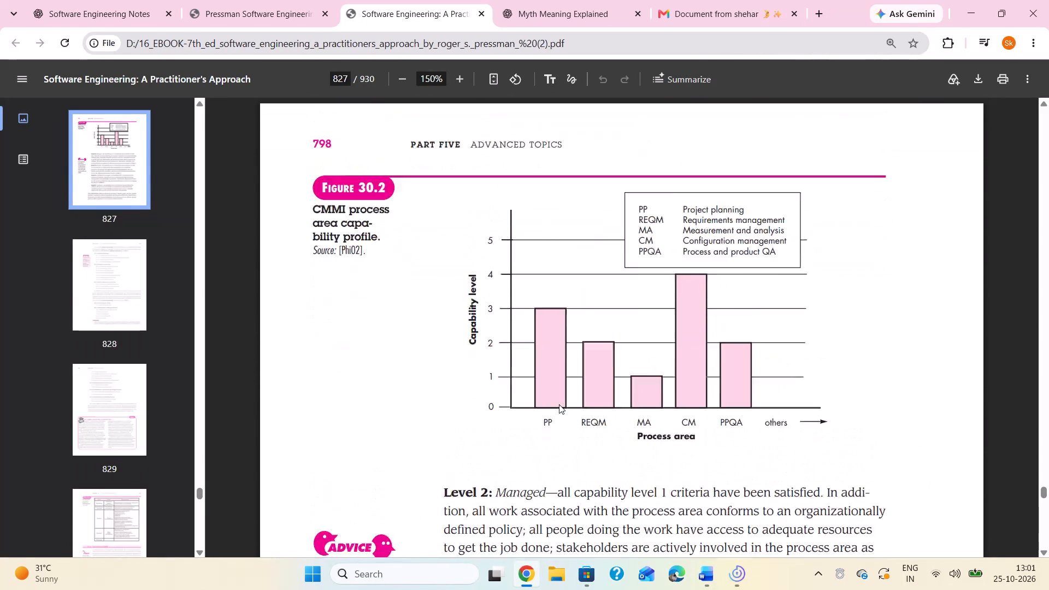
pyautogui.scroll(2, 559, 404)
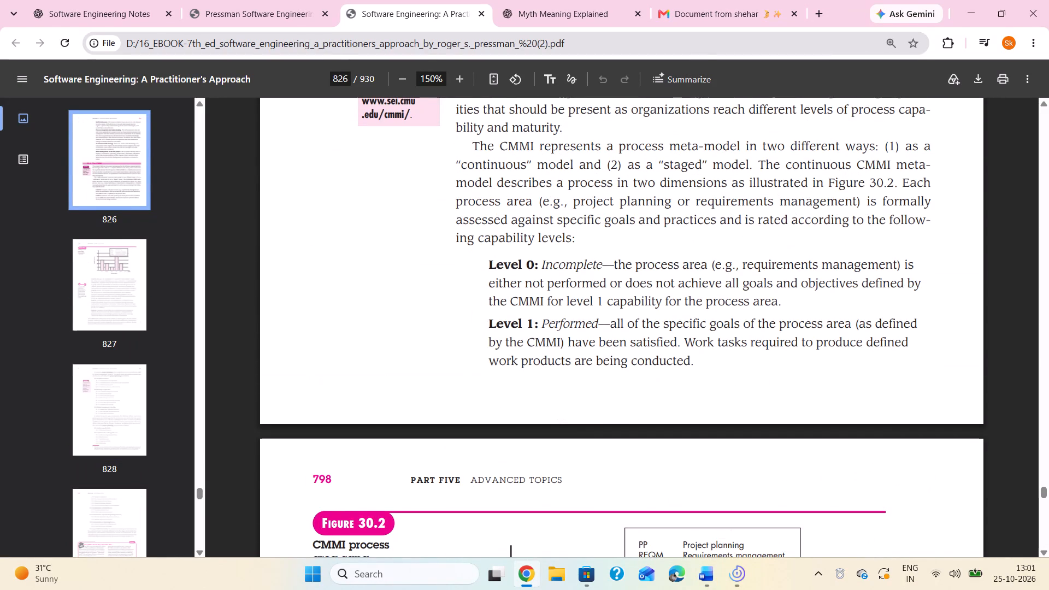
pyautogui.moveTo(487, 261); pyautogui.dragTo(793, 303)
pyautogui.click(793, 303)
pyautogui.hotkey('ctrl', 'c')
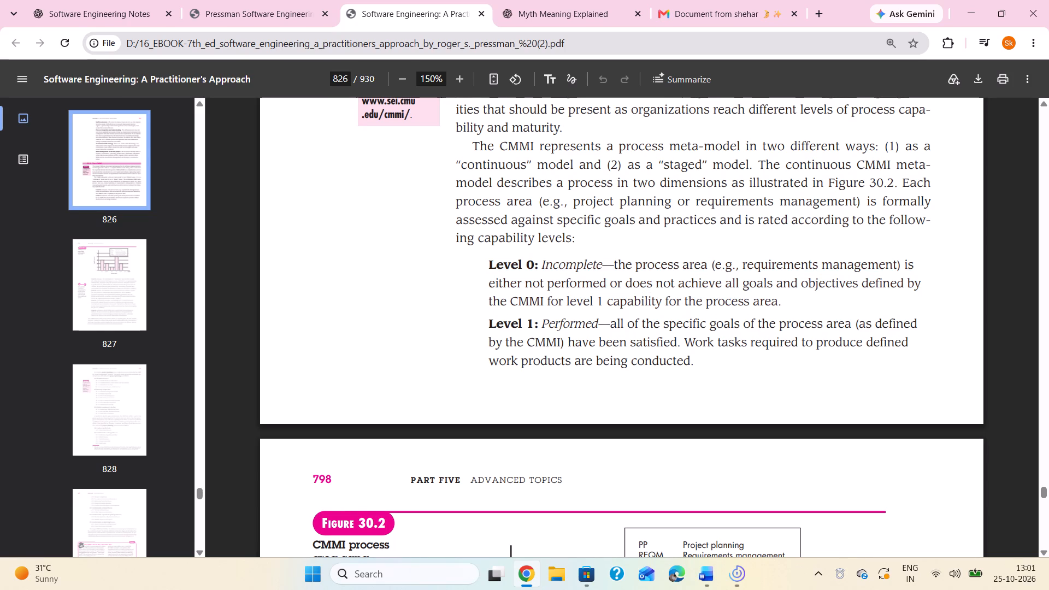
pyautogui.moveTo(477, 264); pyautogui.dragTo(809, 298)
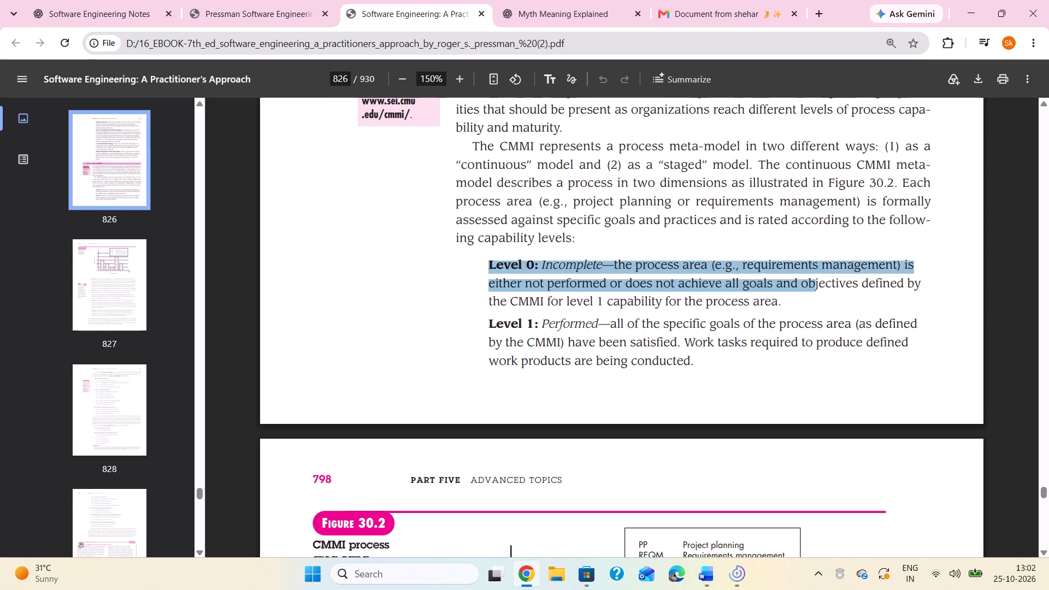
pyautogui.moveTo(809, 298); pyautogui.dragTo(784, 305)
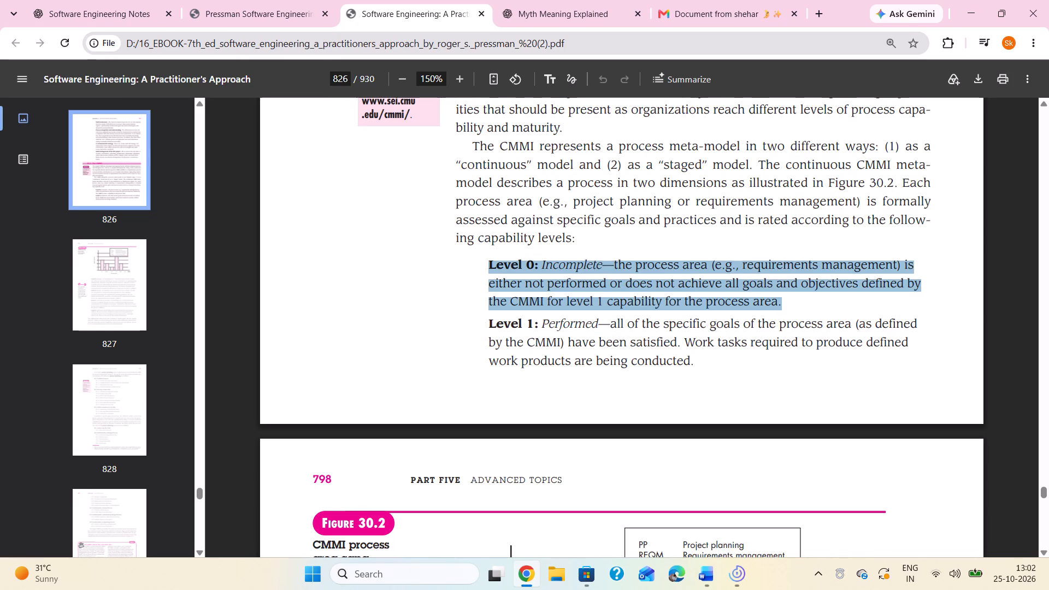
pyautogui.hotkey('ctrl', 'c')
# Switch to "The Nature of software" document in Word and paste the copied Level 0: Incomplete definition between the capability chart and Benefits of CMMI.
pyautogui.click(709, 573)
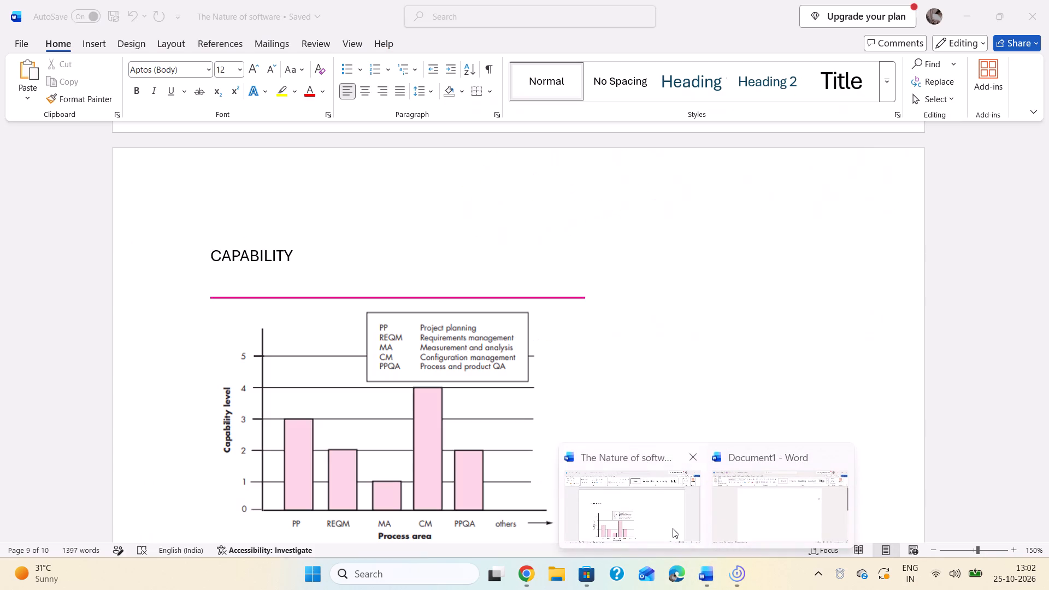
pyautogui.click(673, 528)
pyautogui.scroll(-1, 484, 397)
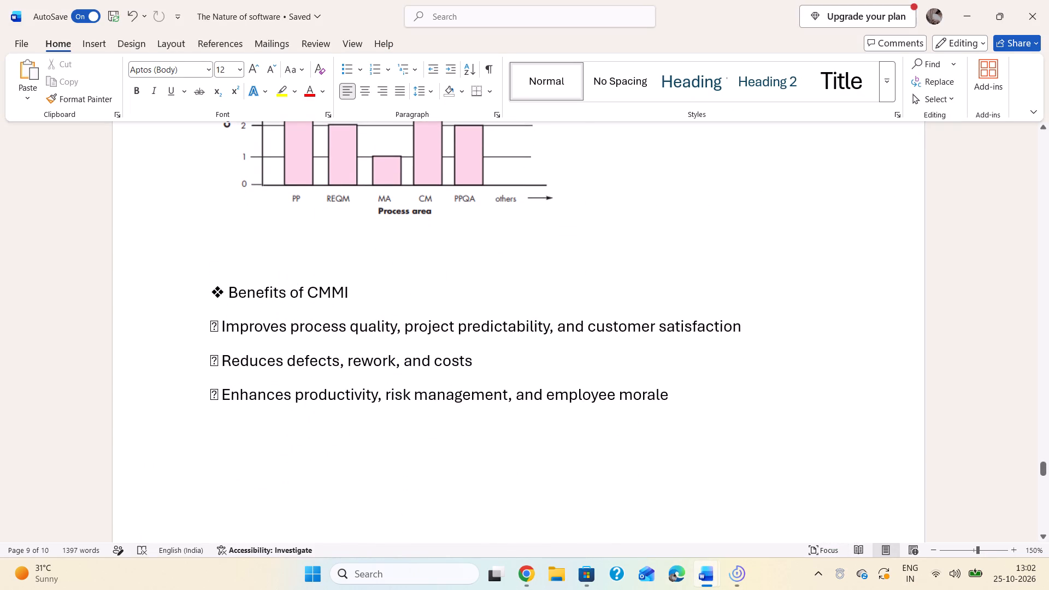
pyautogui.click(570, 193)
pyautogui.click(203, 259)
pyautogui.hotkey('ctrl', 'v')
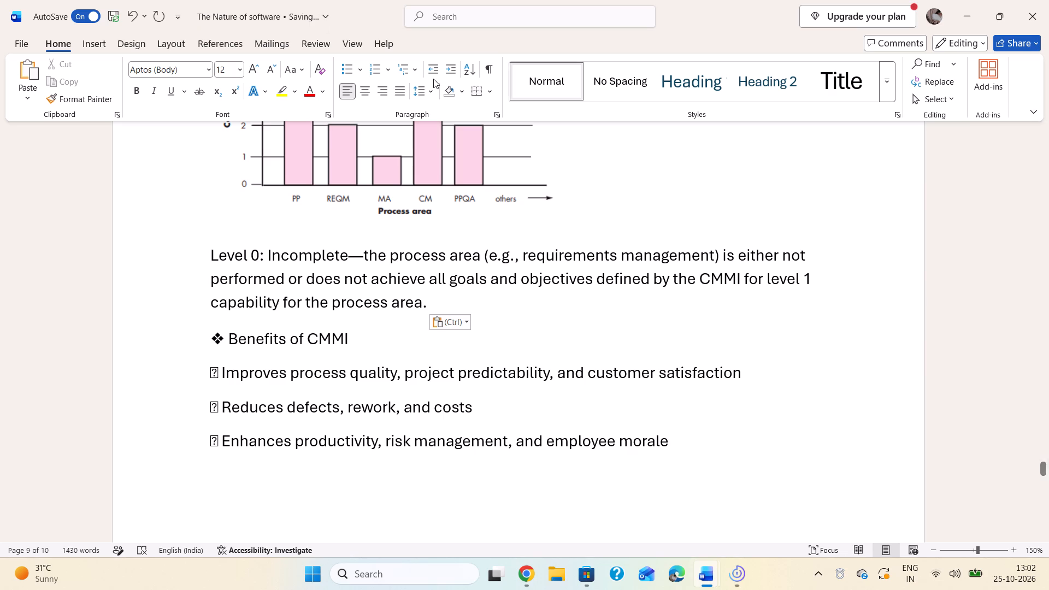
# Switch back to the textbook PDF in Chrome at the capability level definitions.
pyautogui.click(517, 574)
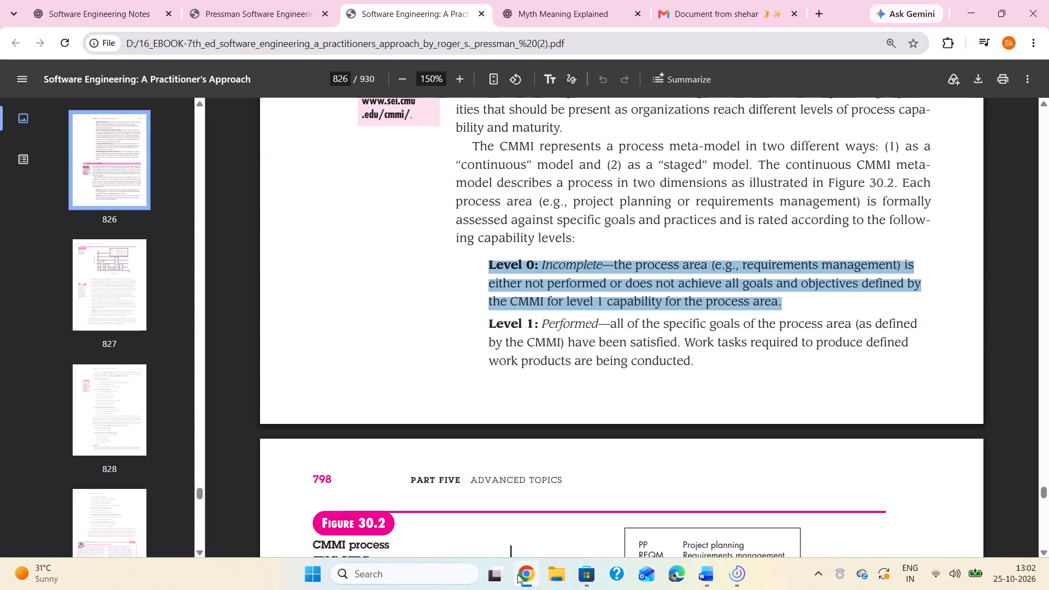
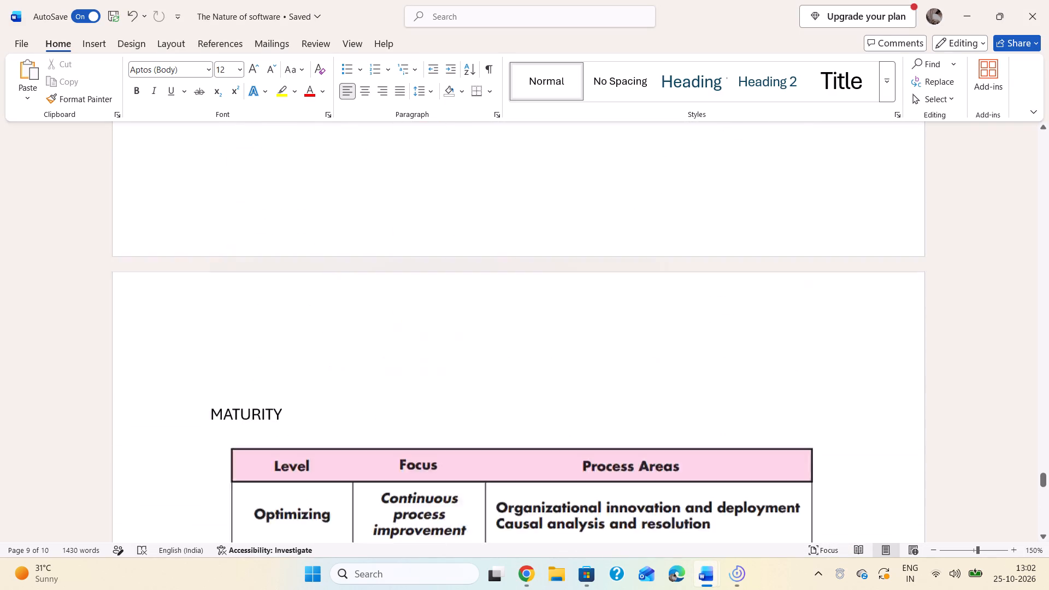
# Paste the copied "Level 0: Incomplete" definition on a new line between the "MATURITY" label and the process areas table.
pyautogui.scroll(1, 547, 398)
pyautogui.scroll(-3, 547, 398)
pyautogui.rightClick(547, 398)
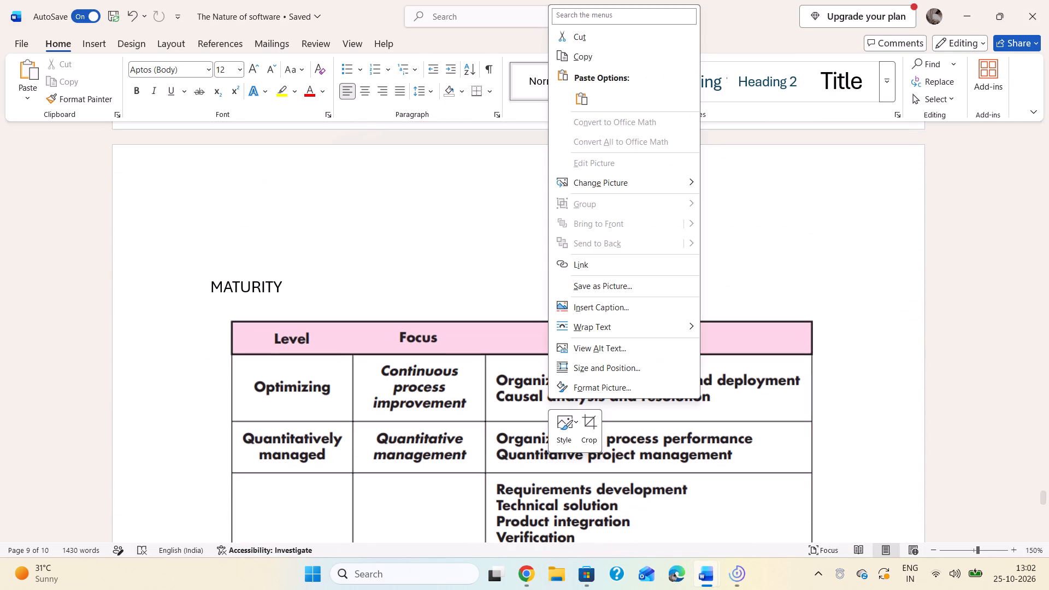
pyautogui.click(292, 287)
pyautogui.click(292, 287)
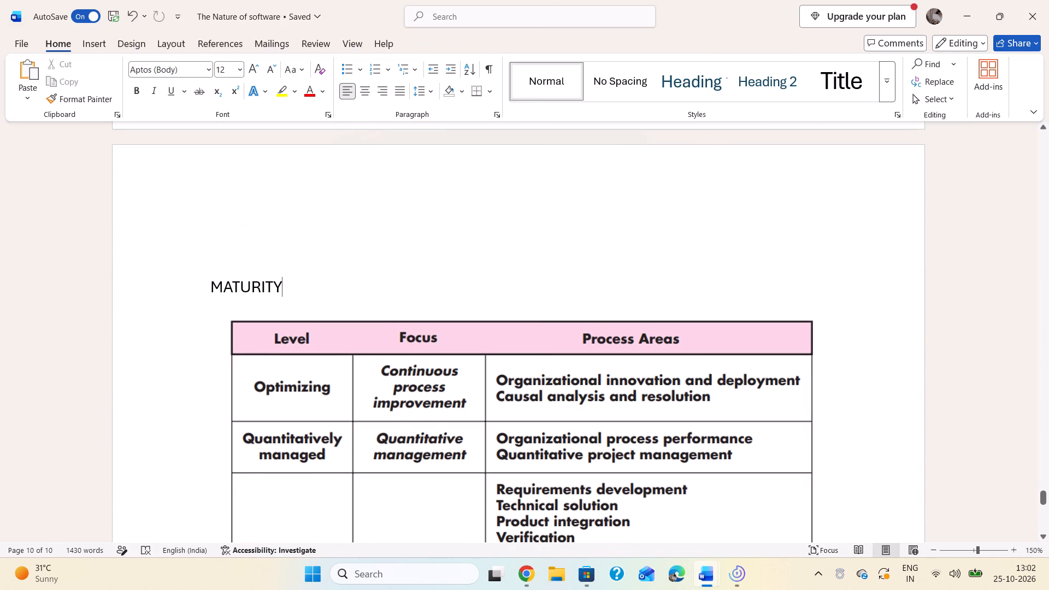
pyautogui.press('Return')
pyautogui.hotkey('ctrl', 'v')
pyautogui.scroll(-2, 292, 287)
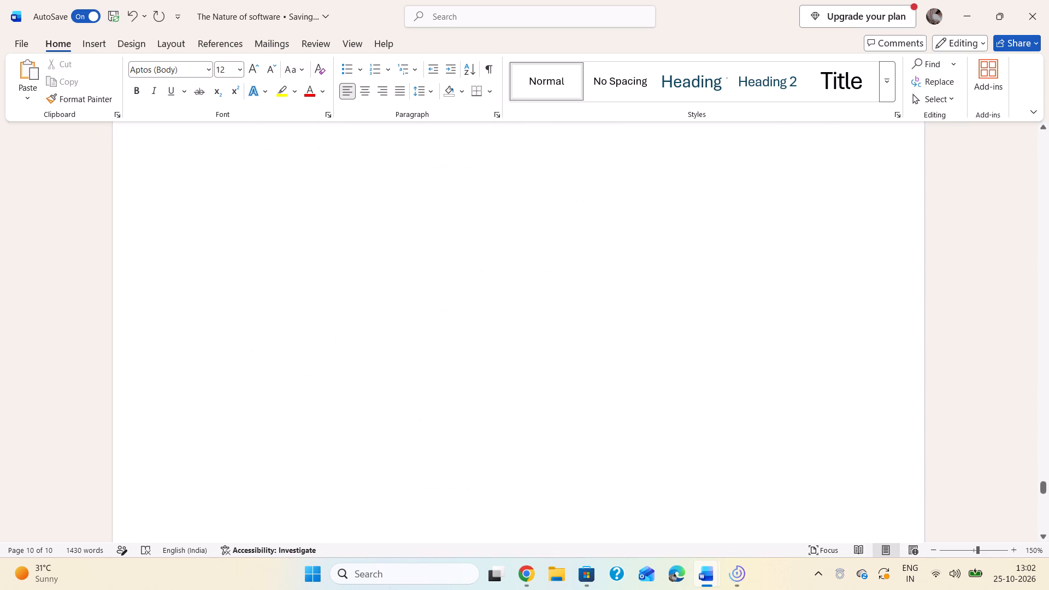
pyautogui.scroll(-2, 292, 287)
pyautogui.scroll(5, 292, 287)
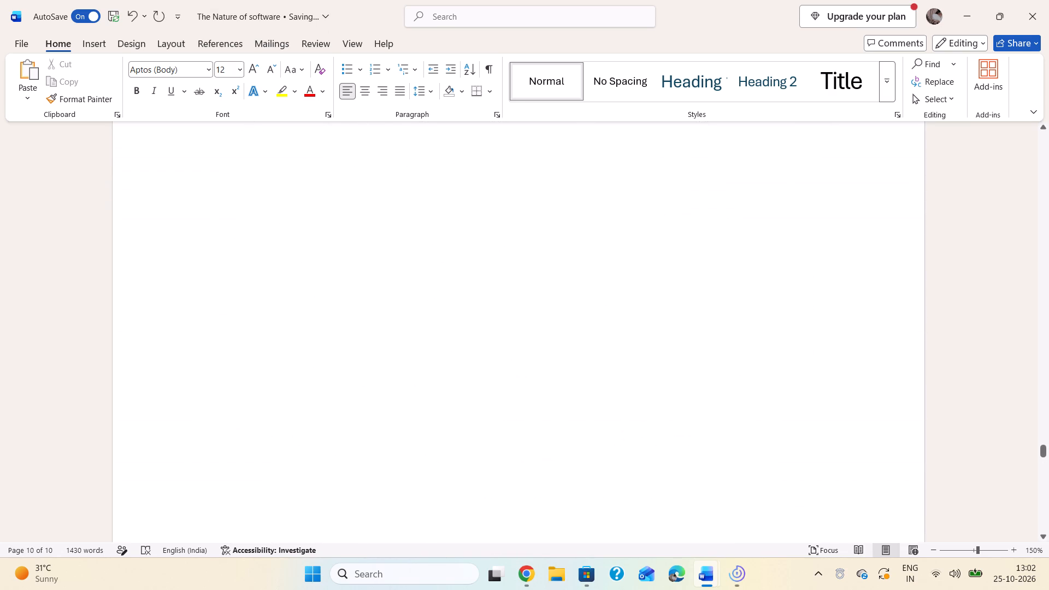
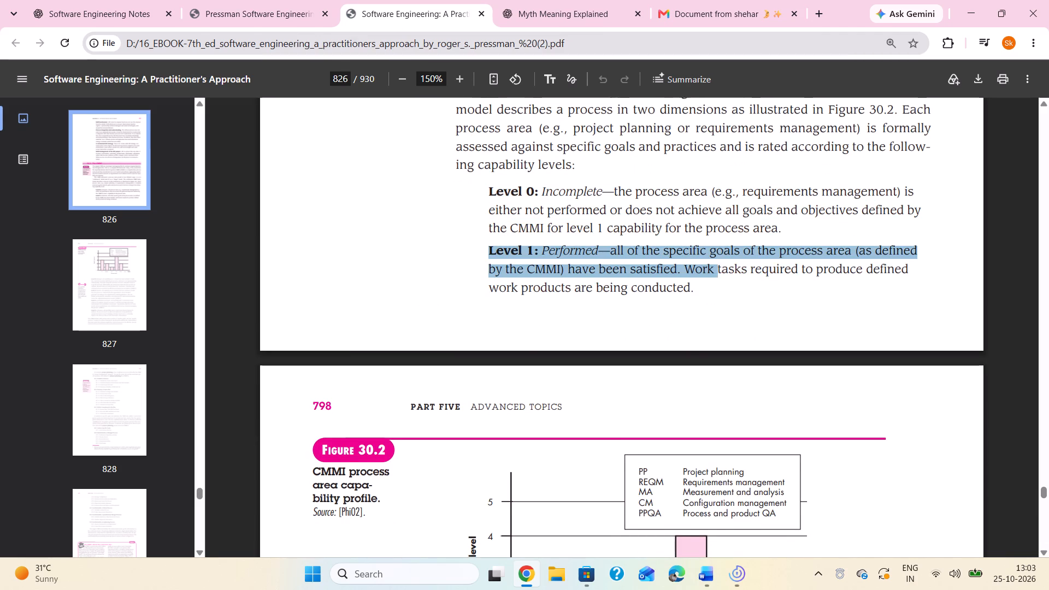
# Copy the first sentence of the "Level 1: Performed" capability definition, ending at "have been satisfied.".
pyautogui.moveTo(716, 301); pyautogui.dragTo(682, 267)
pyautogui.hotkey('ctrl', 'v')
pyautogui.hotkey('ctrl', 'c')
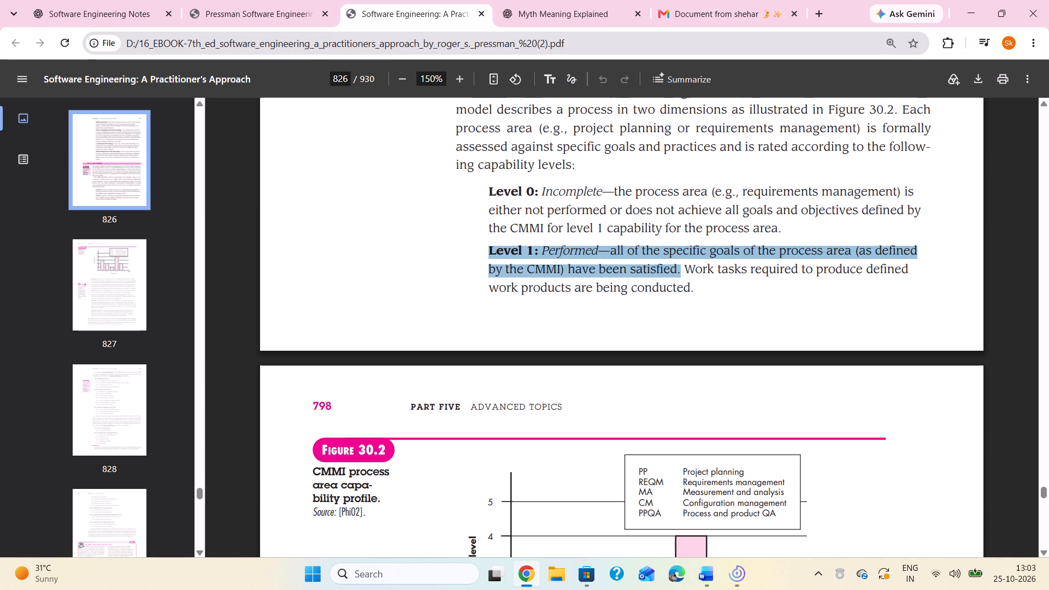
pyautogui.rightClick(645, 259)
pyautogui.click(673, 278)
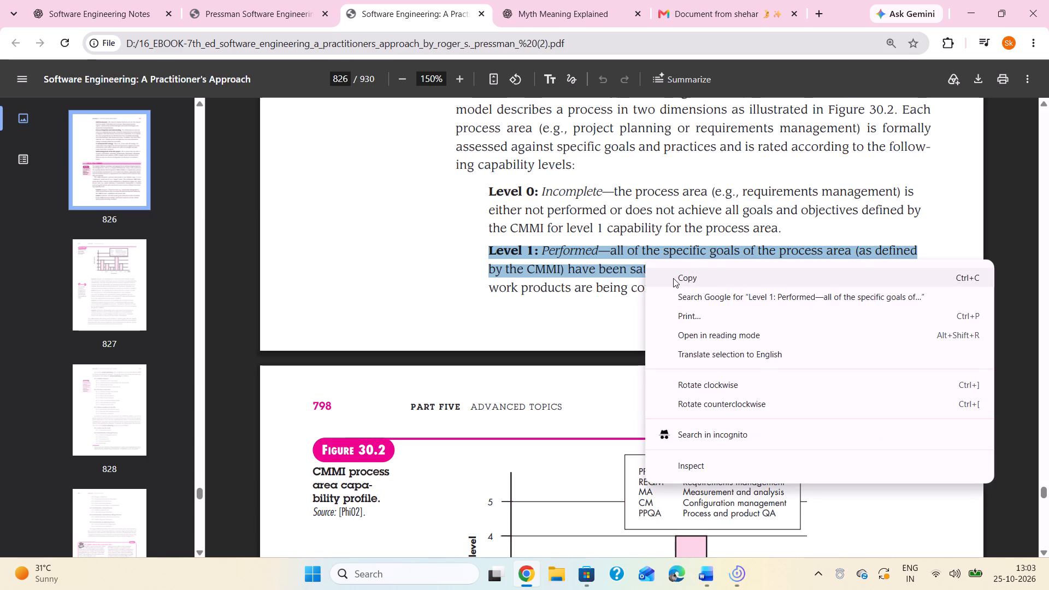
# Switch from the textbook PDF to Word.
pyautogui.click(703, 571)
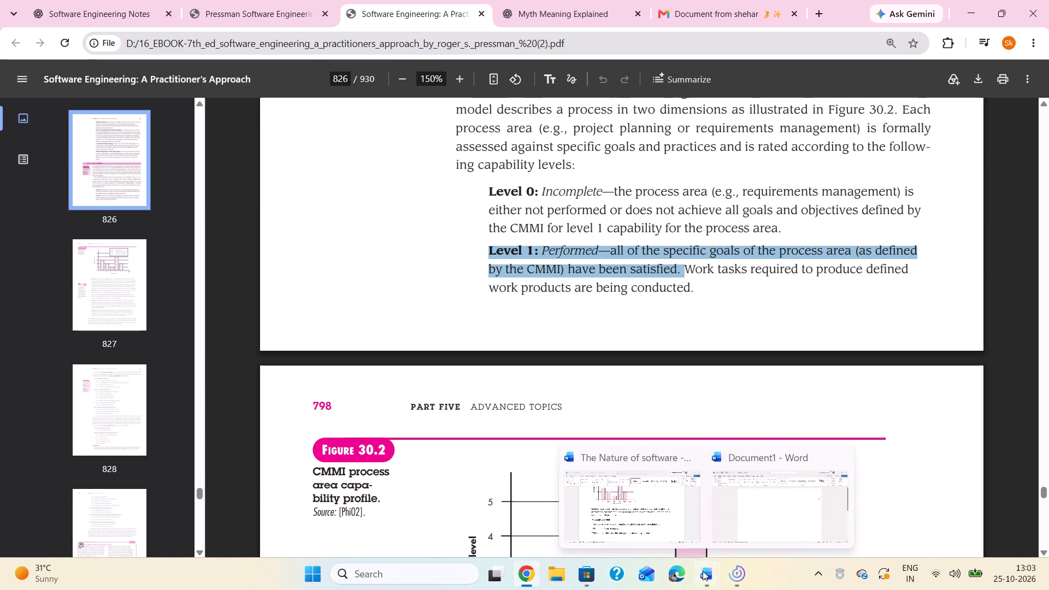
# Switch to "The Nature of software" in Word and paste the copied "Level 1: Performed" sentence below Level 0, followed by a new line.
pyautogui.click(636, 516)
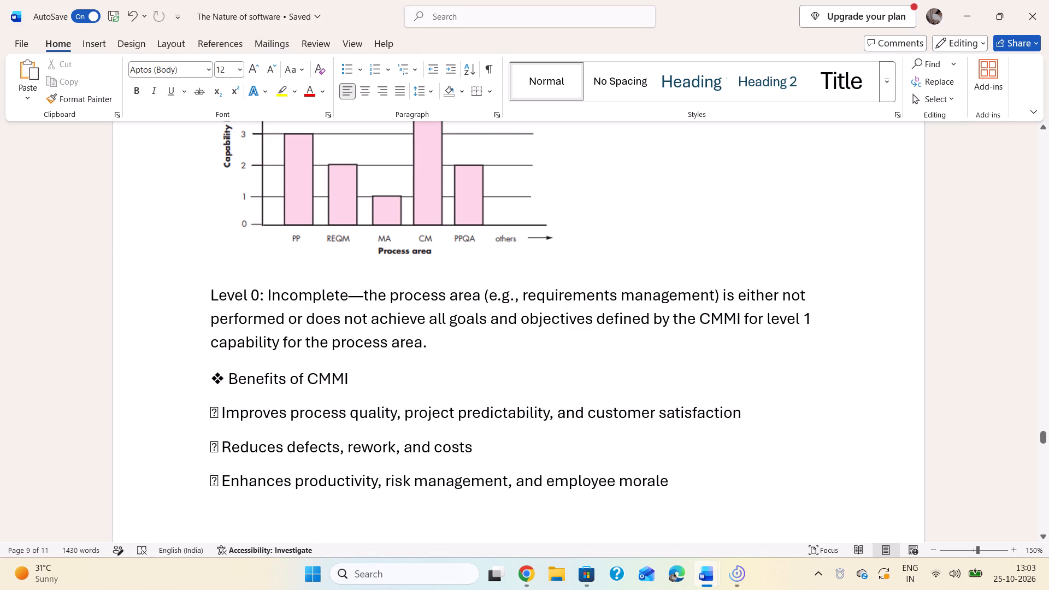
pyautogui.click(439, 344)
pyautogui.press('Return')
pyautogui.hotkey('ctrl', 'v')
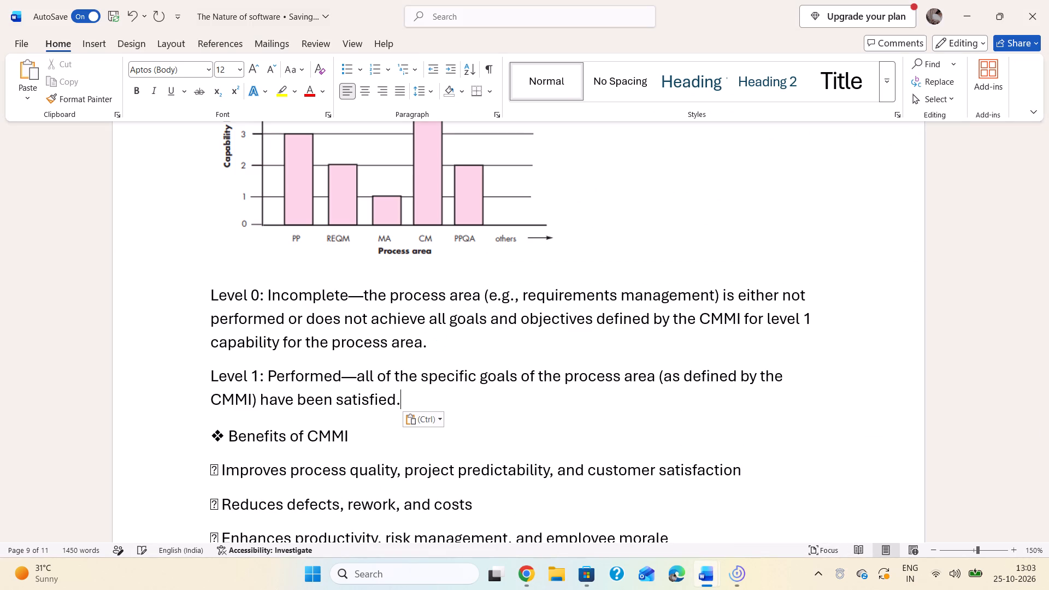
pyautogui.press('Return')
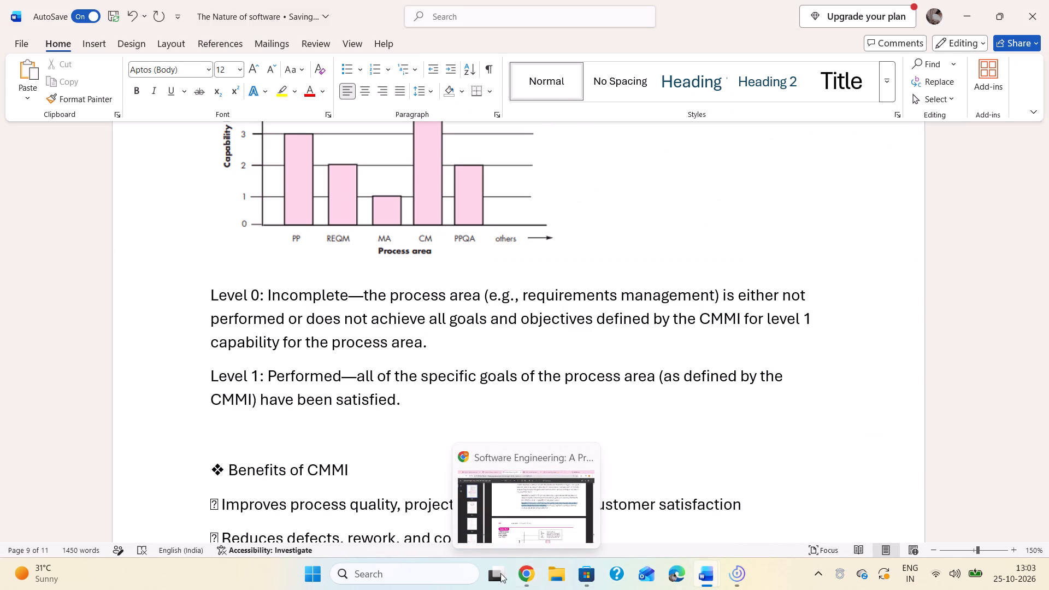
pyautogui.click(512, 524)
pyautogui.scroll(-2, 541, 426)
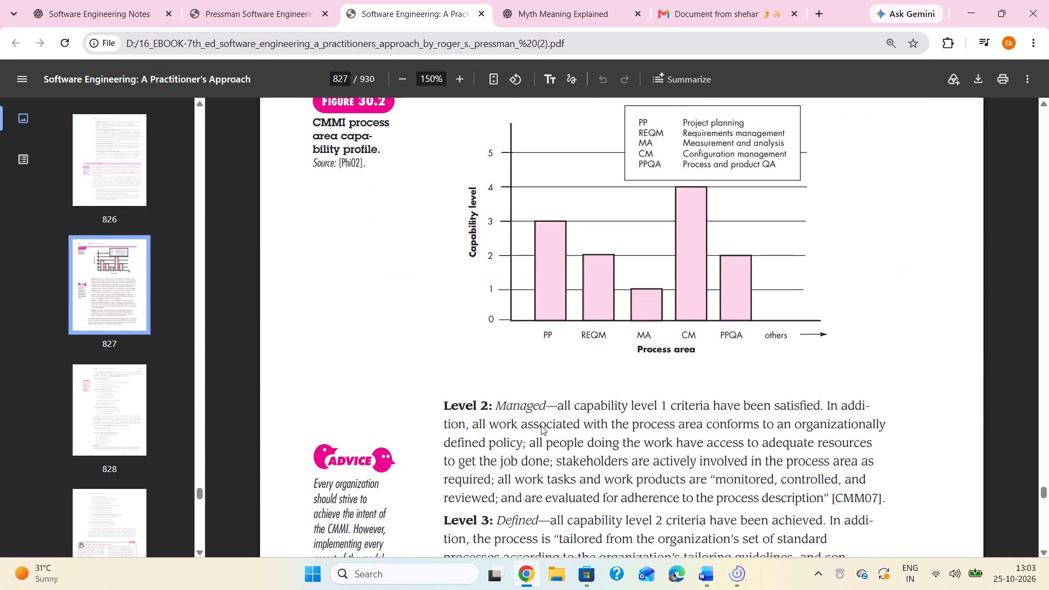
pyautogui.scroll(-3, 541, 426)
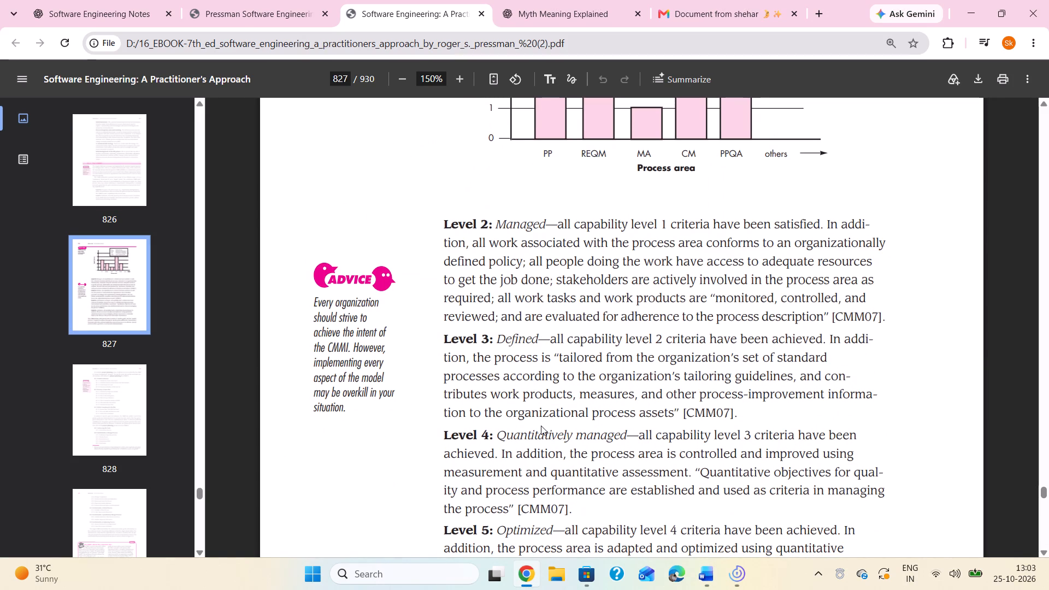
pyautogui.scroll(-1, 466, 304)
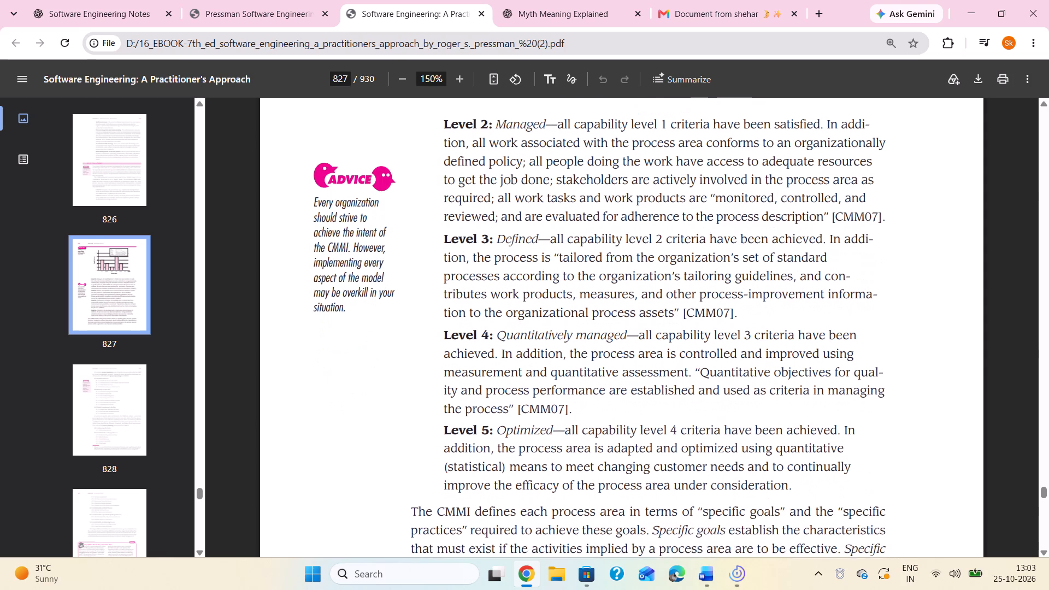
pyautogui.scroll(-1, 466, 304)
pyautogui.moveTo(444, 151); pyautogui.dragTo(711, 316)
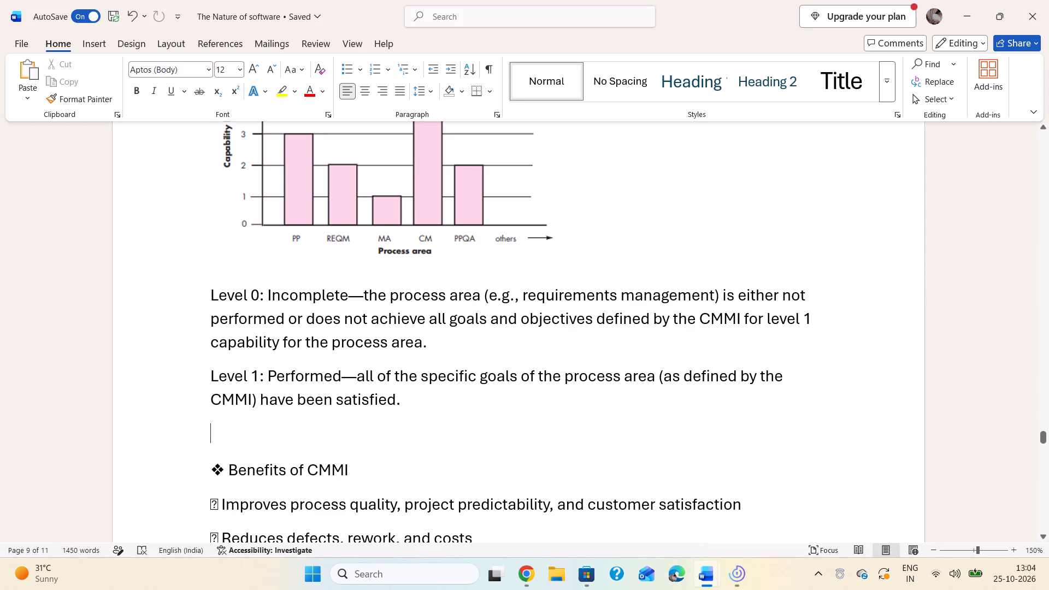
pyautogui.hotkey('ctrl', 'v')
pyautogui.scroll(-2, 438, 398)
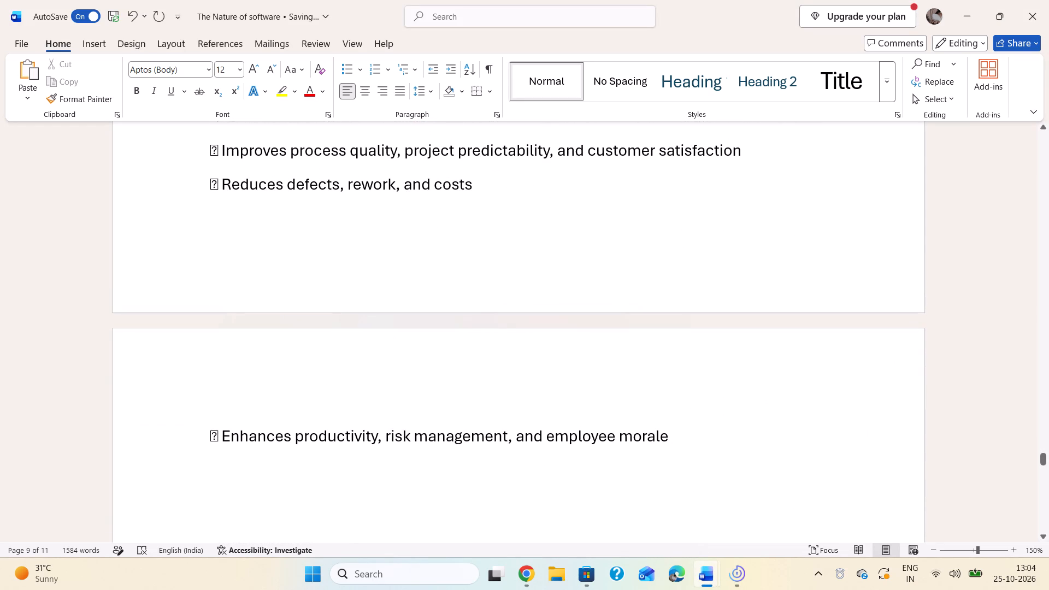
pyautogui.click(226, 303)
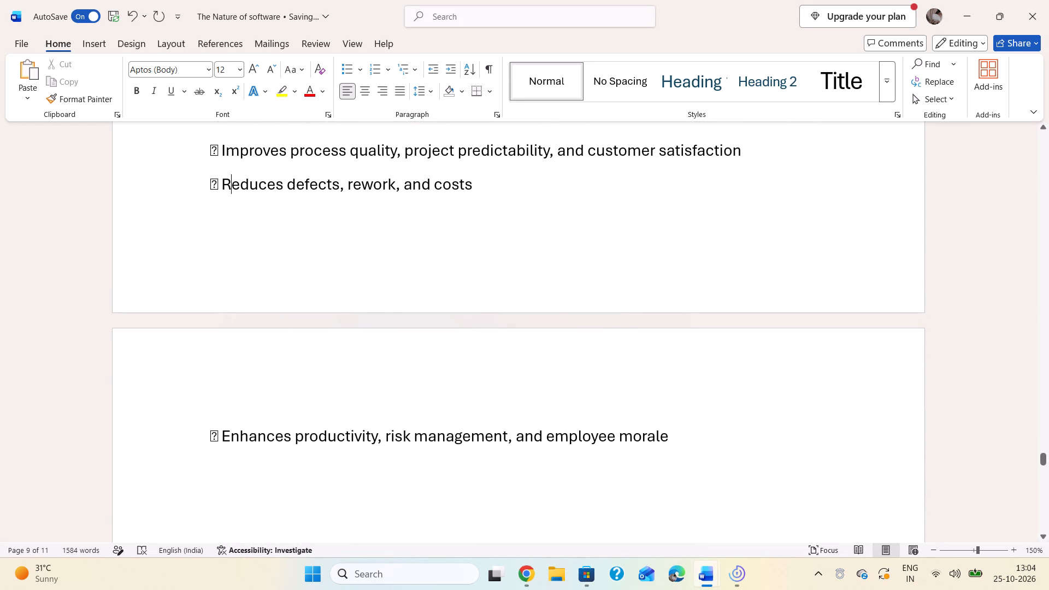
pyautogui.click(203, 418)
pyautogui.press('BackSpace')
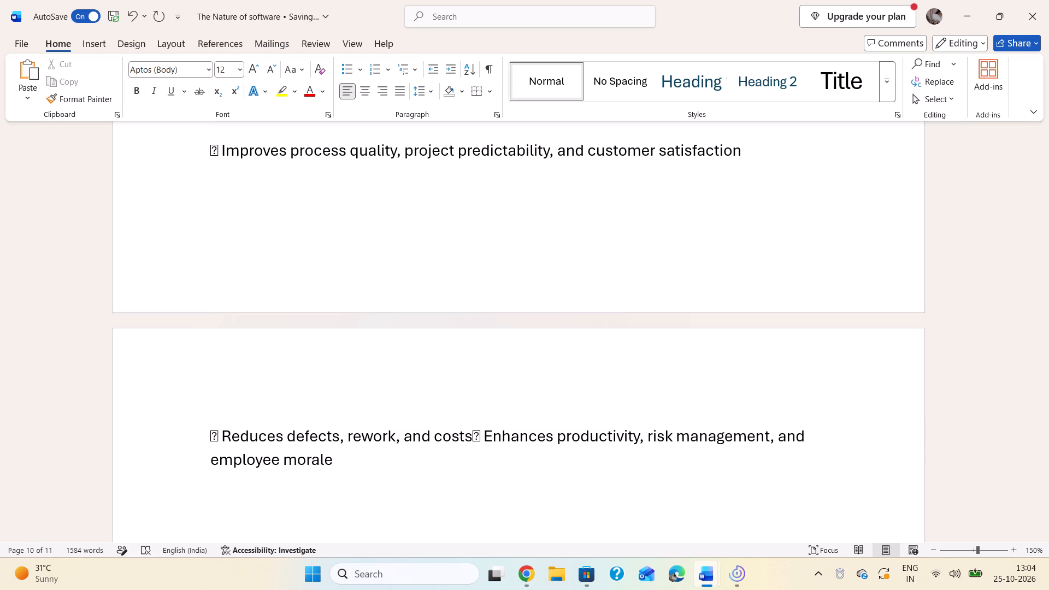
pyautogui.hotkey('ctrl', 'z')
# Delete the blank line between the Level 5 definition and the "Benefits of CMMI" heading.
pyautogui.scroll(1, 203, 418)
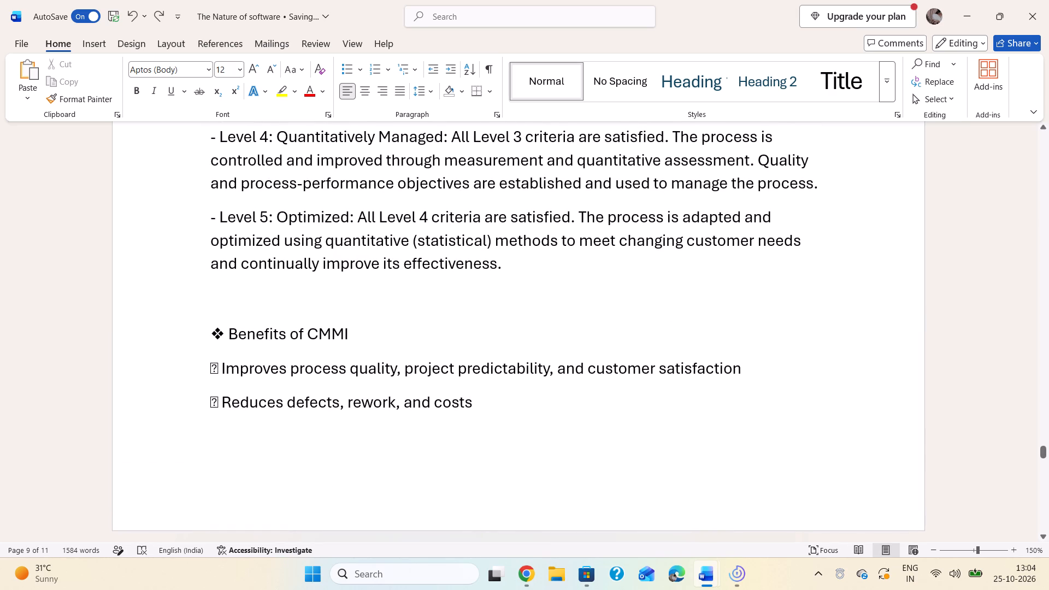
pyautogui.click(205, 307)
pyautogui.press('BackSpace')
# Delete the surplus blank lines between the end of the Benefits of CMMI list and the page with the "MATURITY" label.
pyautogui.scroll(1, 205, 307)
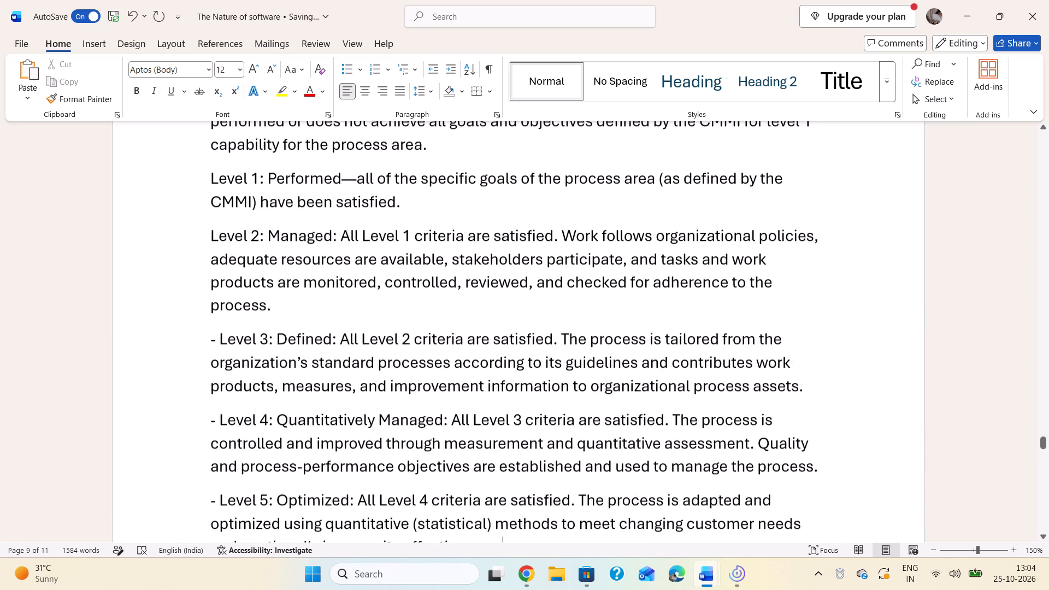
pyautogui.scroll(1, 205, 307)
pyautogui.scroll(-7, 205, 307)
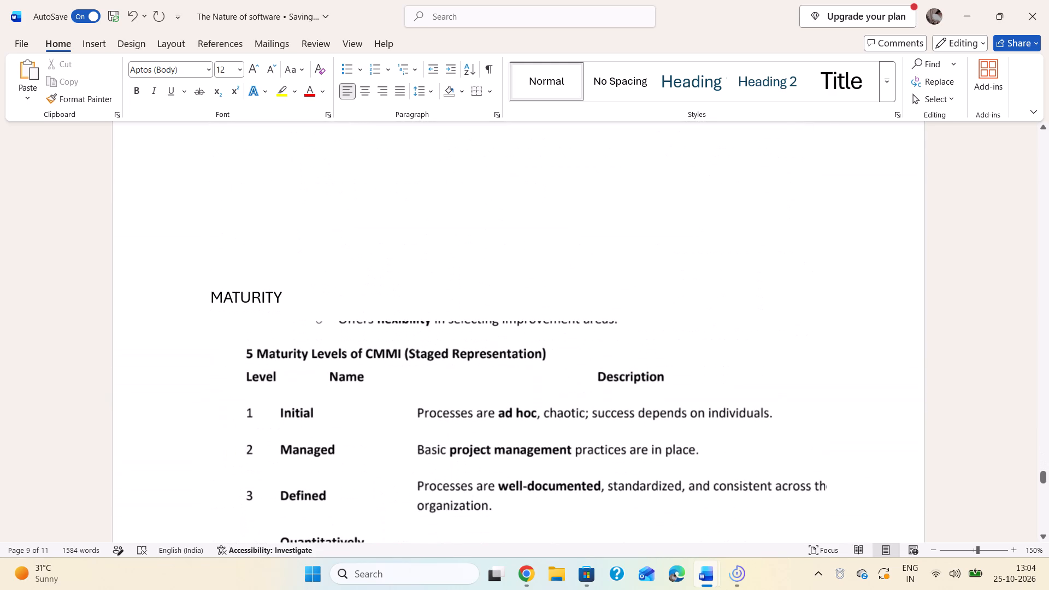
pyautogui.click(211, 201)
pyautogui.press('BackSpace')
pyautogui.press('BackSpace')
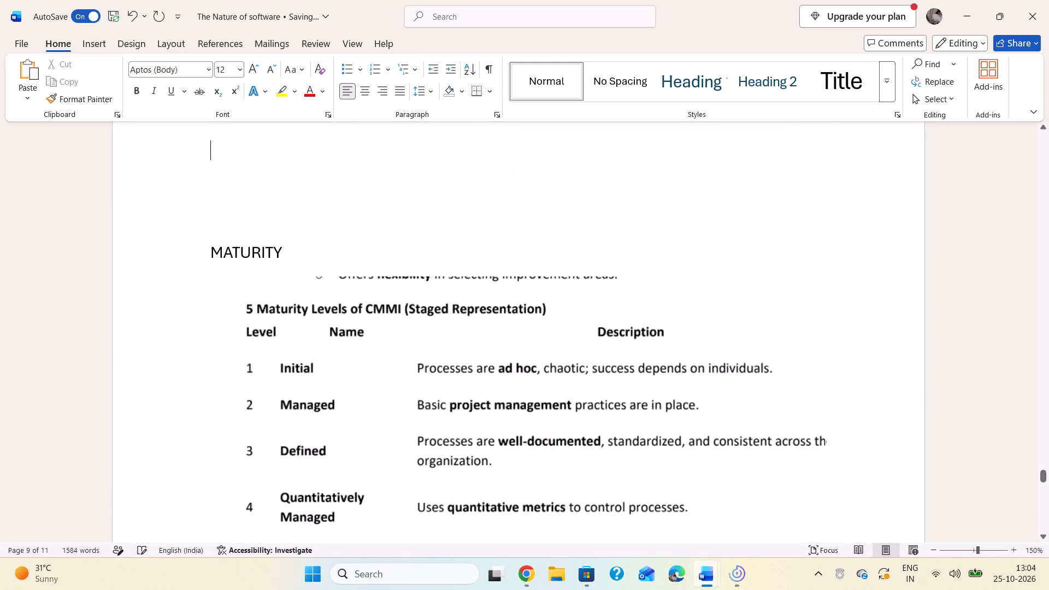
pyautogui.press('BackSpace')
pyautogui.press('BackSpace')
pyautogui.press('BackSpace')
pyautogui.press('BackSpace')
pyautogui.press('BackSpace')
pyautogui.press('BackSpace')
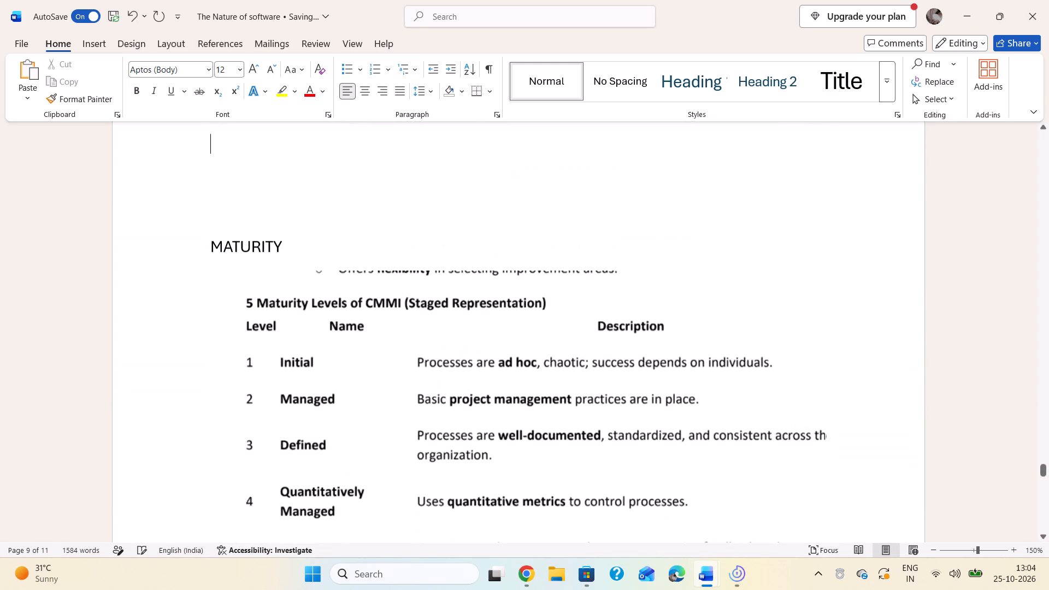
pyautogui.press('BackSpace')
pyautogui.scroll(2, 211, 201)
pyautogui.scroll(-1, 211, 201)
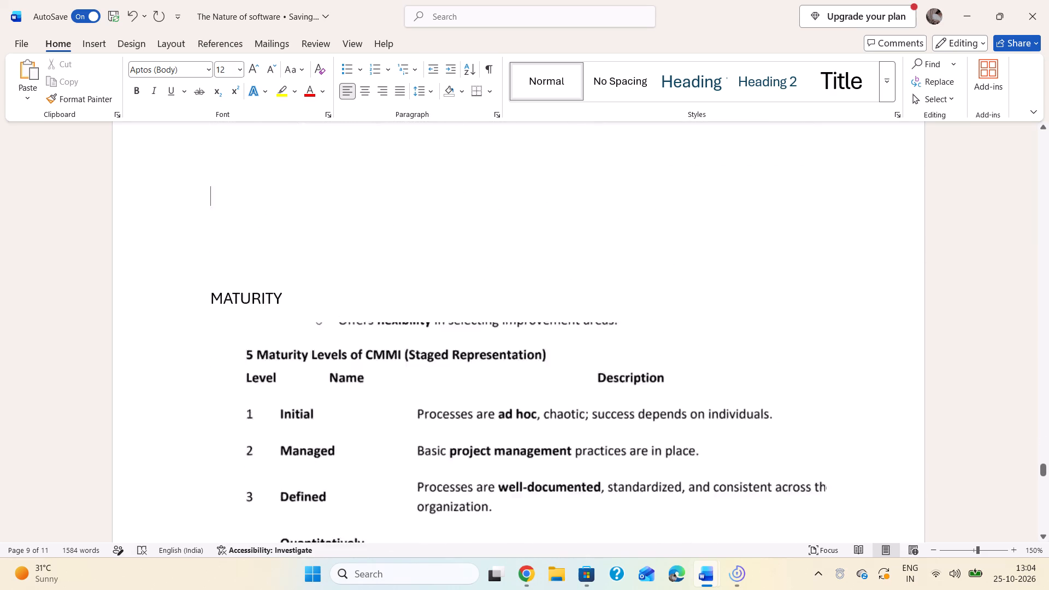
pyautogui.scroll(-1, 211, 201)
pyautogui.press('BackSpace')
pyautogui.press('BackSpace')
pyautogui.press('BackSpace')
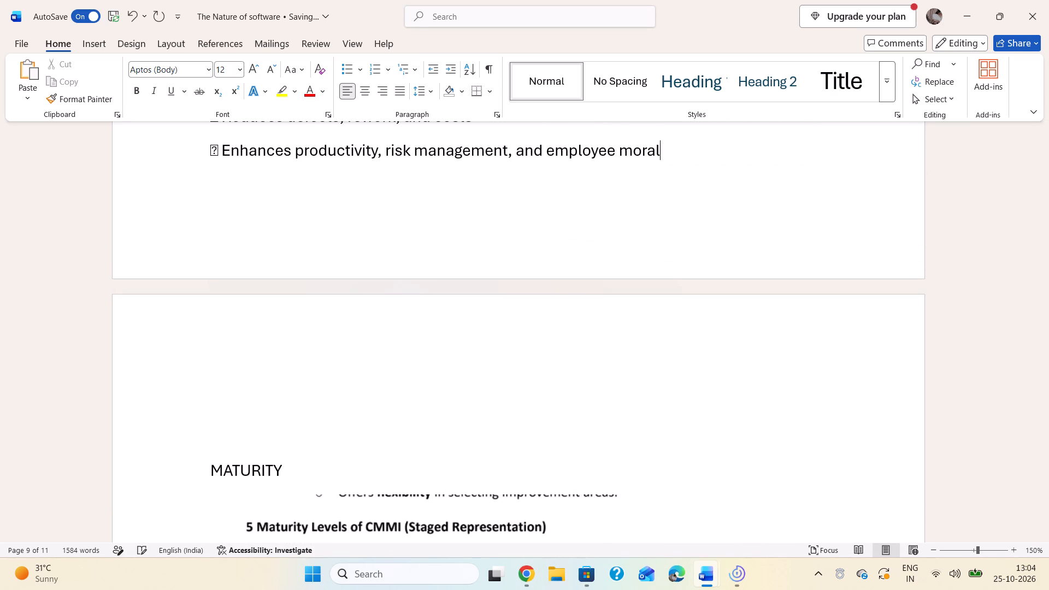
# Zoom out to 80% and review the page layout of the CMMI figures, level definitions and preceding concept notes.
pyautogui.scroll(-1, 211, 201)
pyautogui.scroll(4, 211, 201)
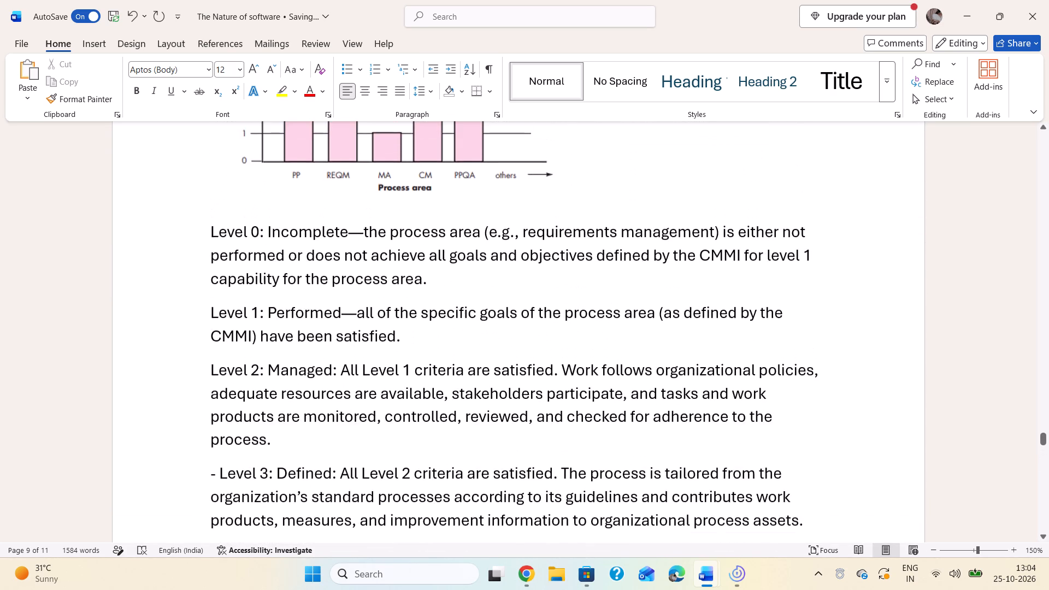
pyautogui.scroll(5, 211, 201)
pyautogui.scroll(-2, 211, 201)
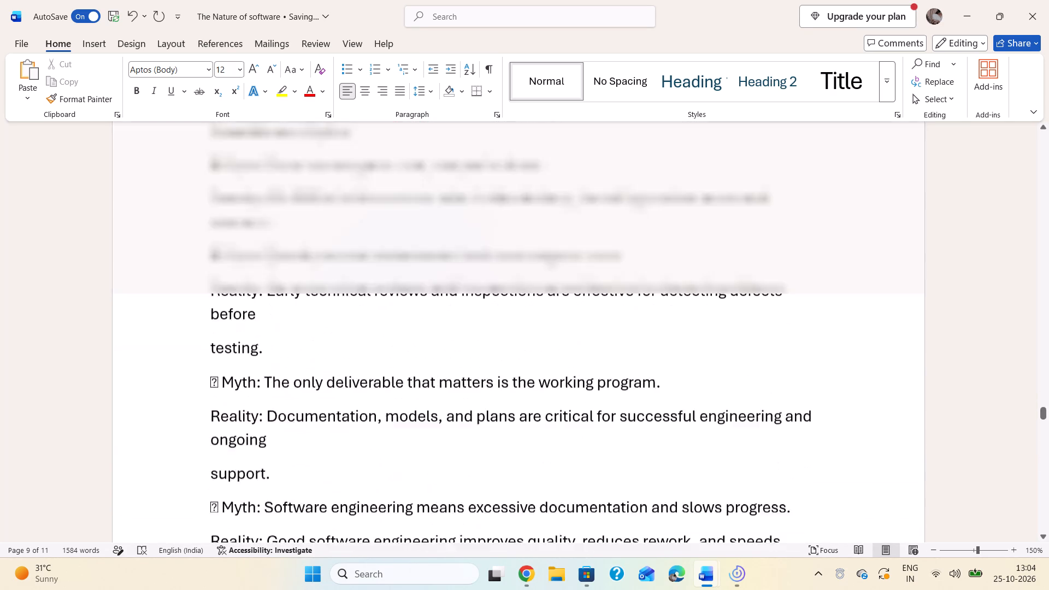
pyautogui.scroll(-6, 211, 201)
pyautogui.scroll(4, 211, 201)
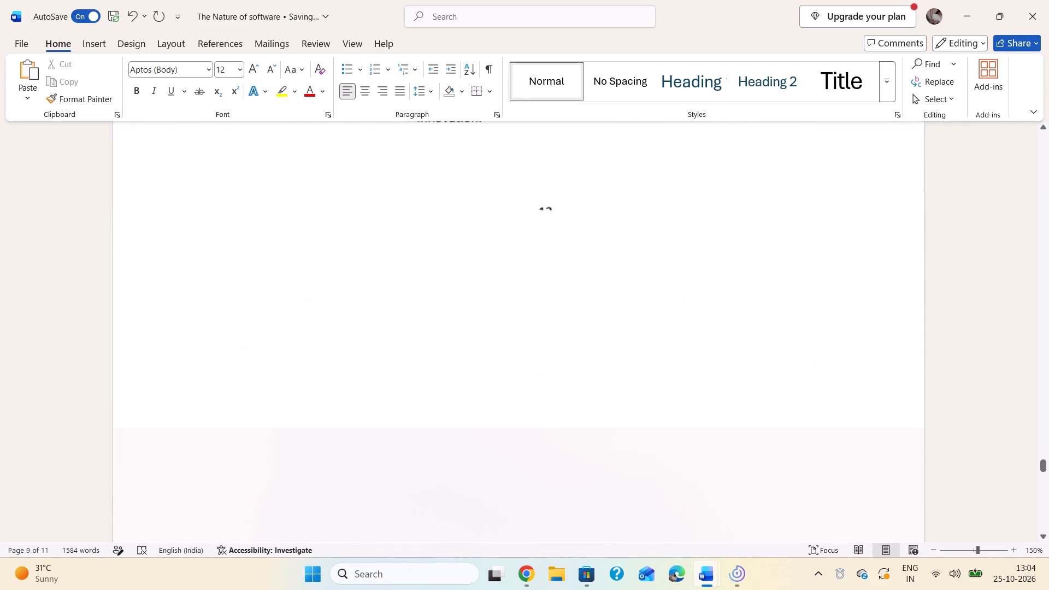
pyautogui.scroll(4, 211, 201)
pyautogui.scroll(-10, 211, 201)
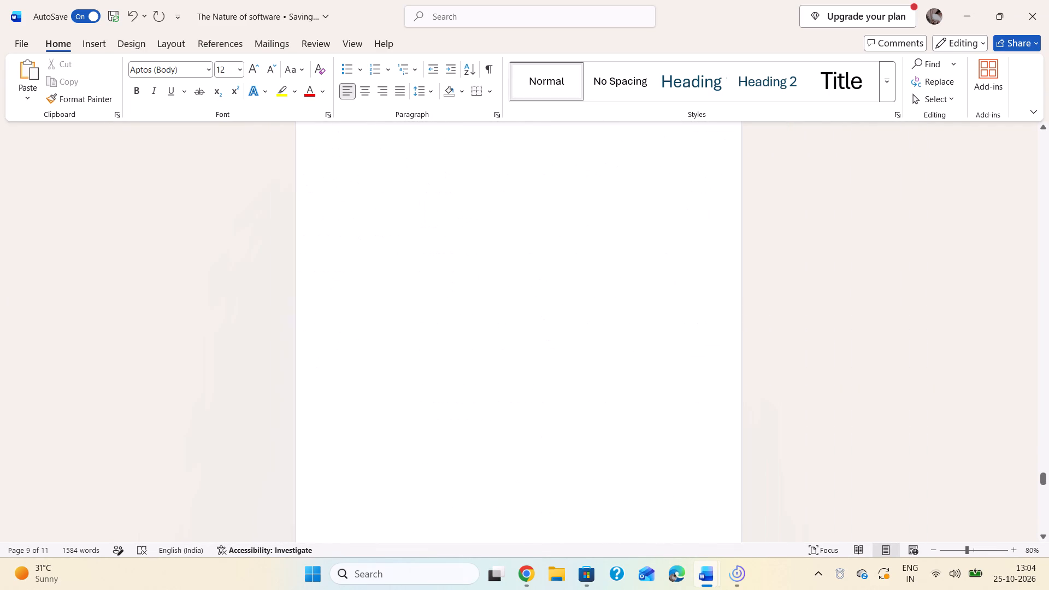
pyautogui.scroll(1, 211, 201)
pyautogui.hscroll(1, 211, 201)
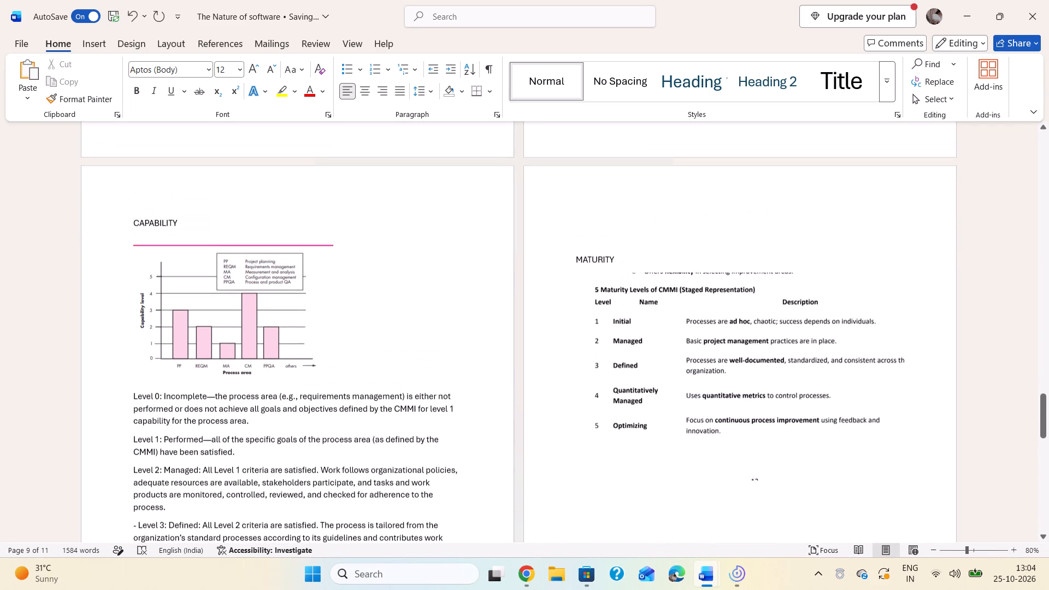
pyautogui.hscroll(1, 211, 201)
pyautogui.scroll(-3, 211, 201)
pyautogui.scroll(2, 211, 201)
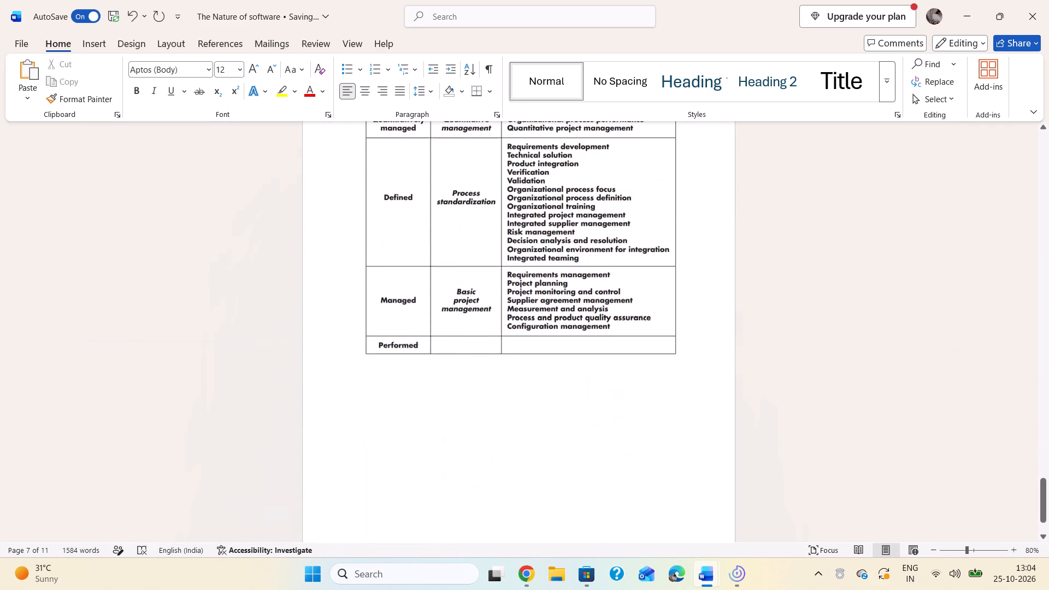
pyautogui.scroll(7, 211, 201)
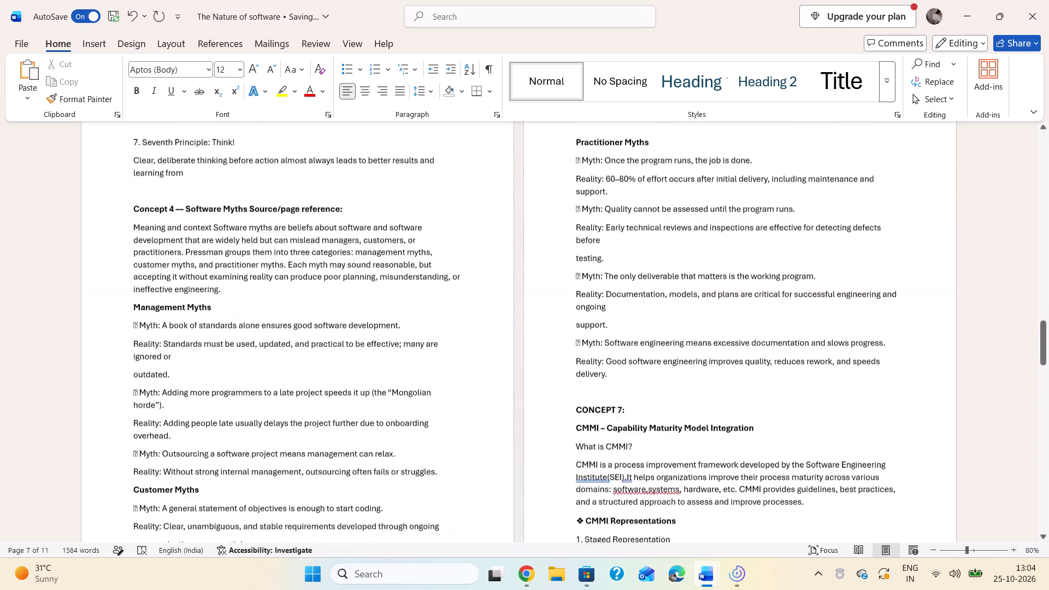